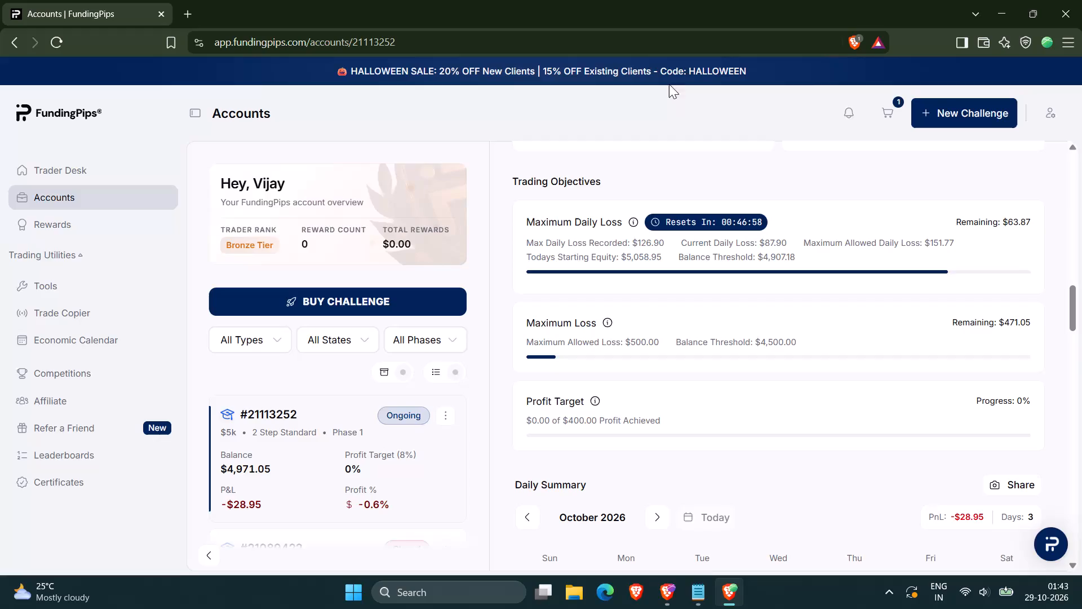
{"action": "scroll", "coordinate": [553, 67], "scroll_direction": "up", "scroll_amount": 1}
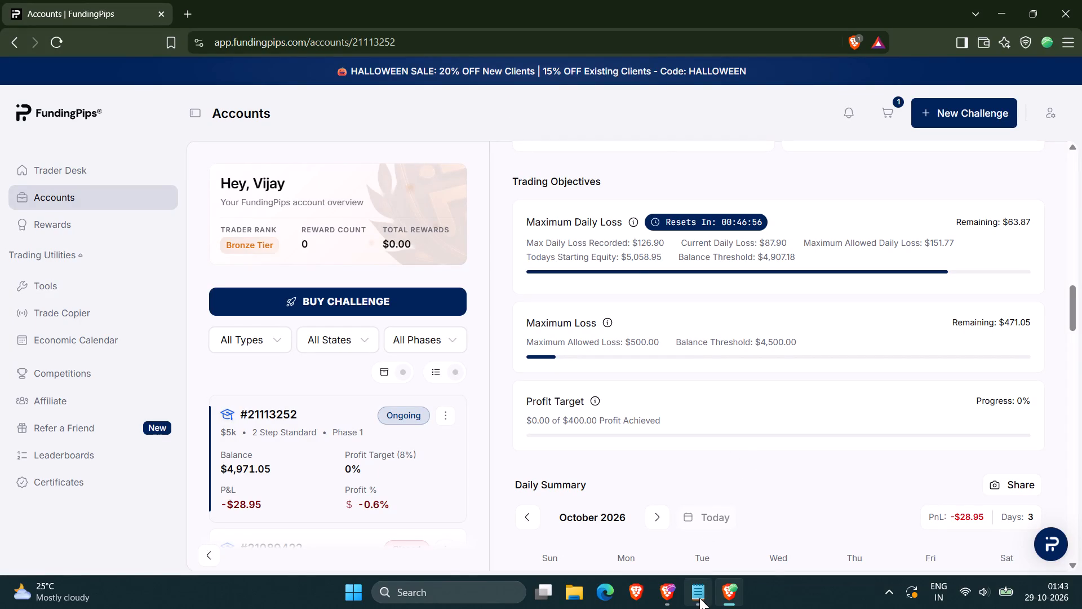
Switch to Notepad and start a new entry beginning with "5", four lines below the last note in the embedded systems document.
{"action": "left_click", "coordinate": [699, 598]}
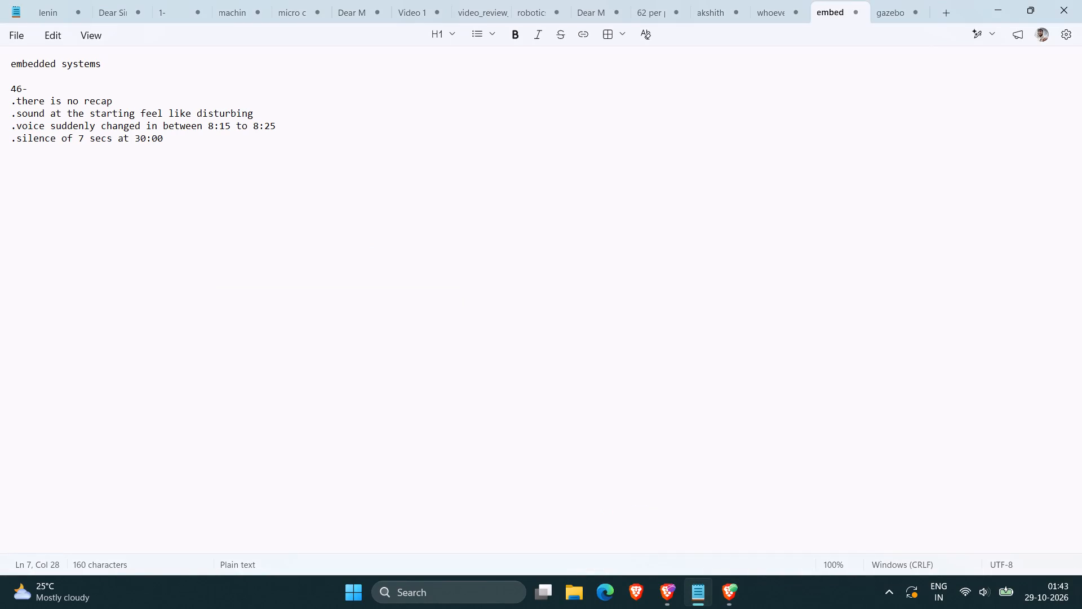
{"action": "left_click", "coordinate": [366, 231]}
{"action": "key", "text": "Return"}
{"action": "key", "text": "Return"}
{"action": "key", "text": "Return"}
{"action": "key", "text": "Return"}
{"action": "type", "text": "5"}
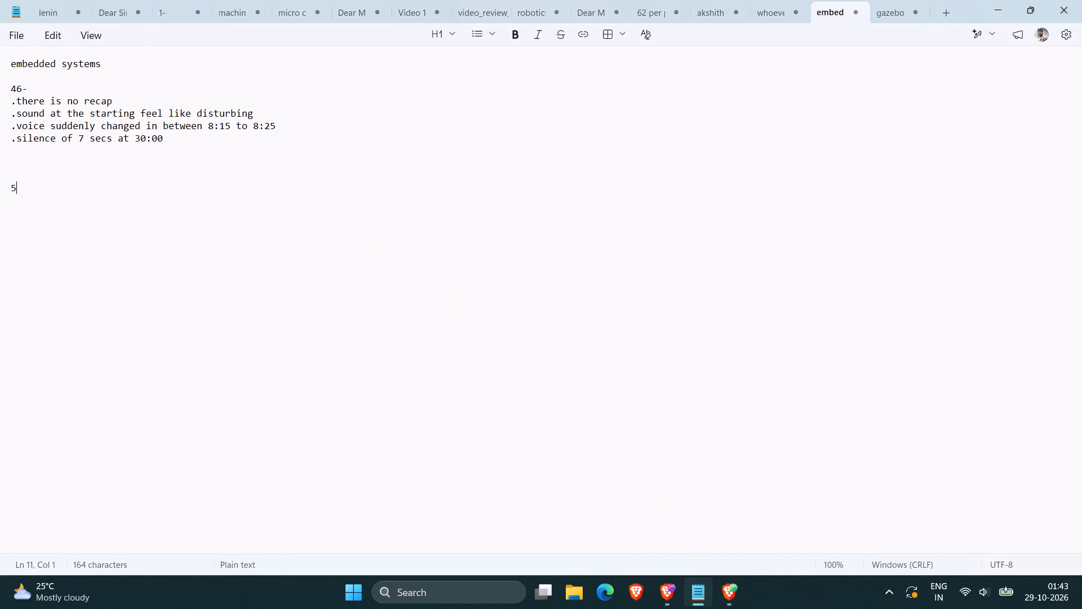
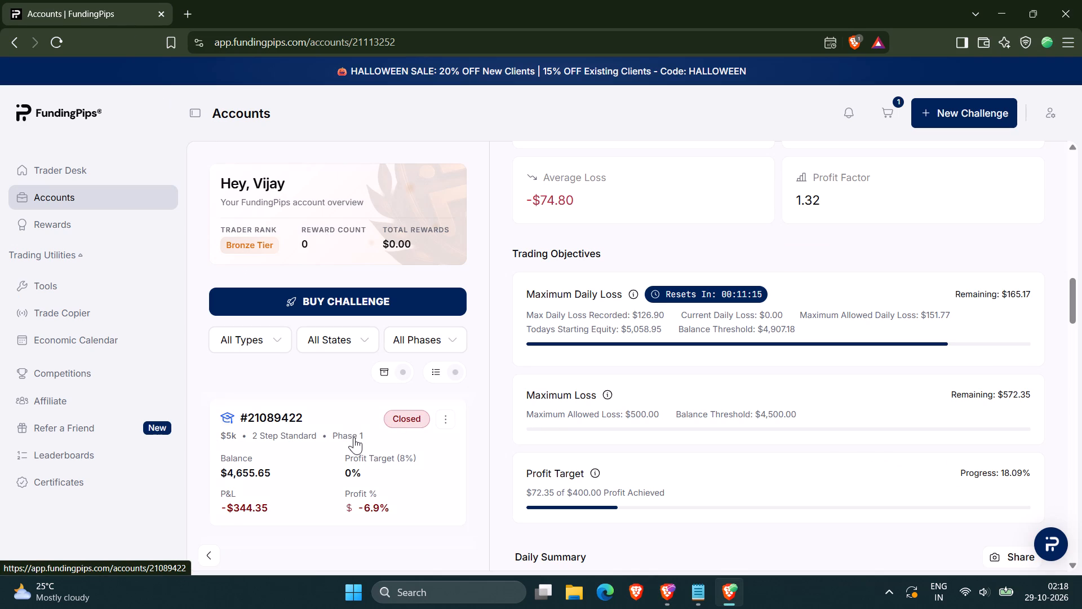
Look through the FundingPips account's trading objectives and trade analysis, and close the accounts page.
{"action": "scroll", "coordinate": [354, 437], "scroll_direction": "down", "scroll_amount": 1}
{"action": "scroll", "coordinate": [543, 516], "scroll_direction": "down", "scroll_amount": 1}
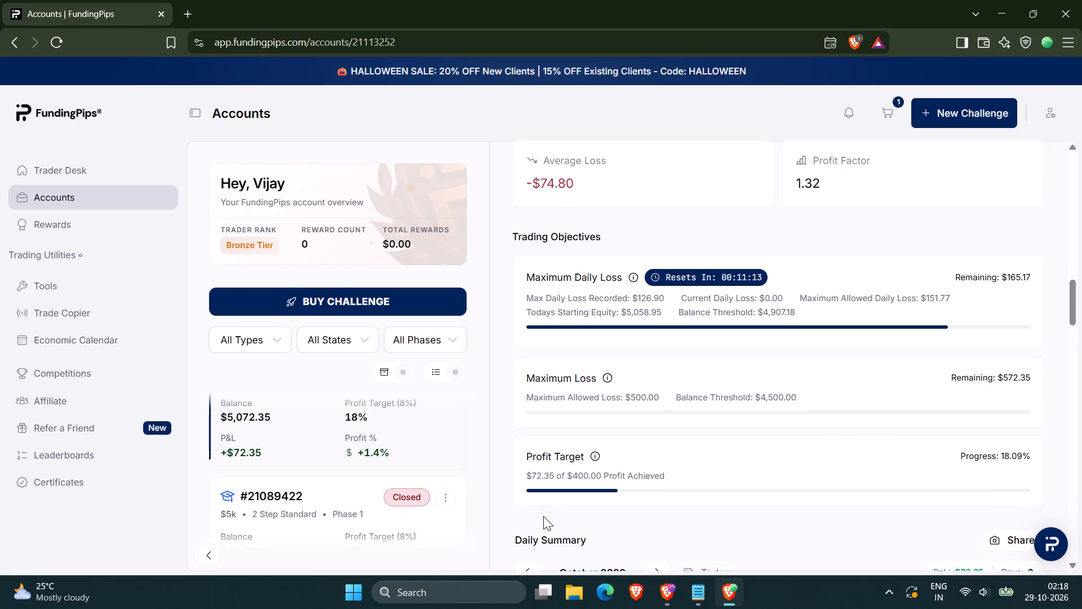
{"action": "scroll", "coordinate": [543, 516], "scroll_direction": "down", "scroll_amount": 6}
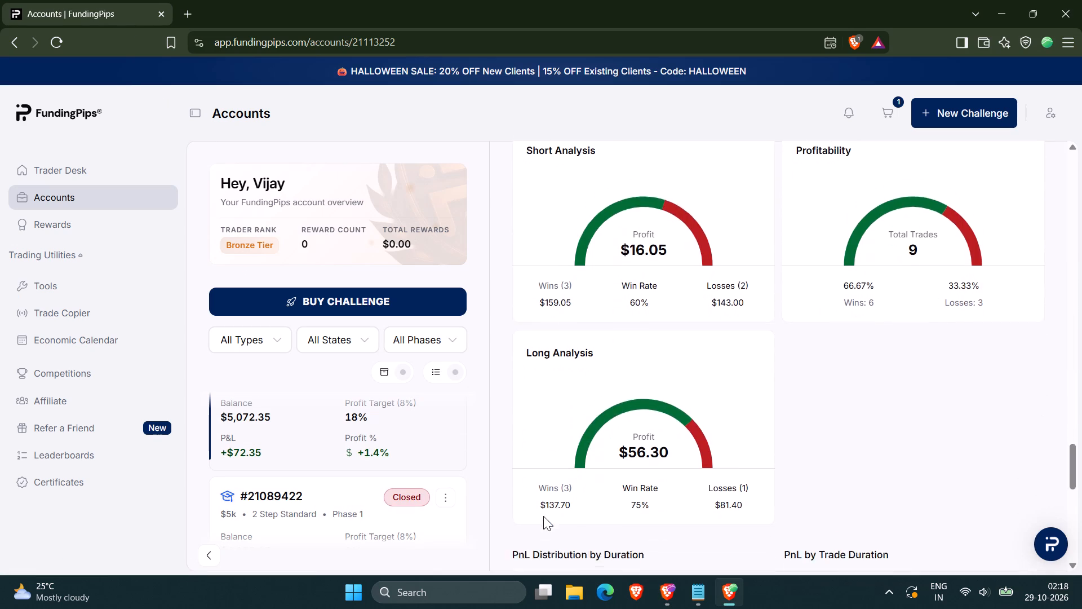
{"action": "left_click", "coordinate": [163, 11]}
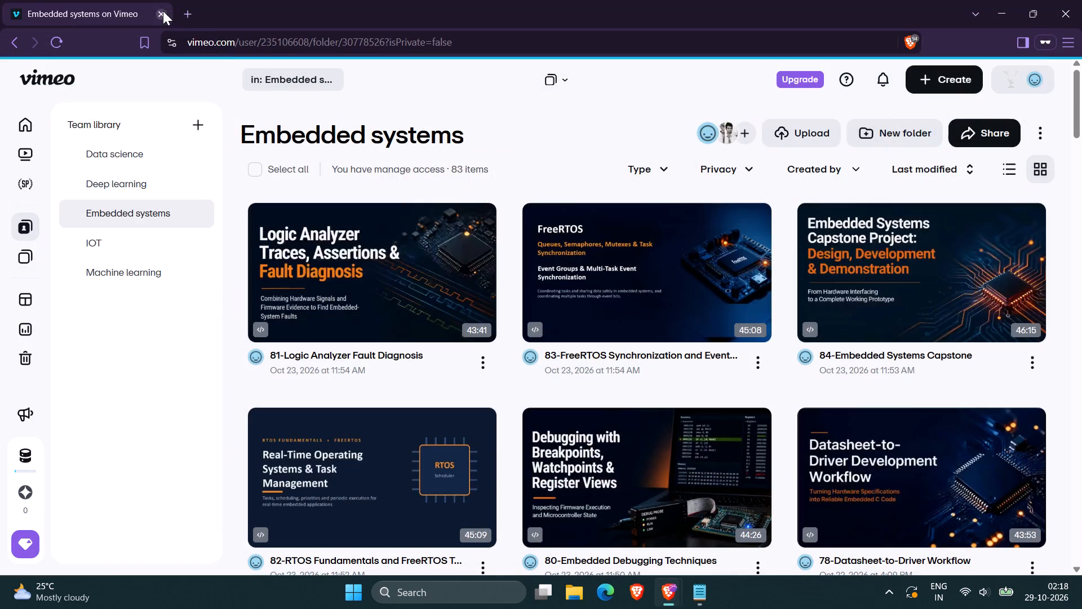
Find the video "46-PWM-Based Control Applications" in Vimeo's Embedded systems folder and open it.
{"action": "scroll", "coordinate": [606, 391], "scroll_direction": "down", "scroll_amount": 7}
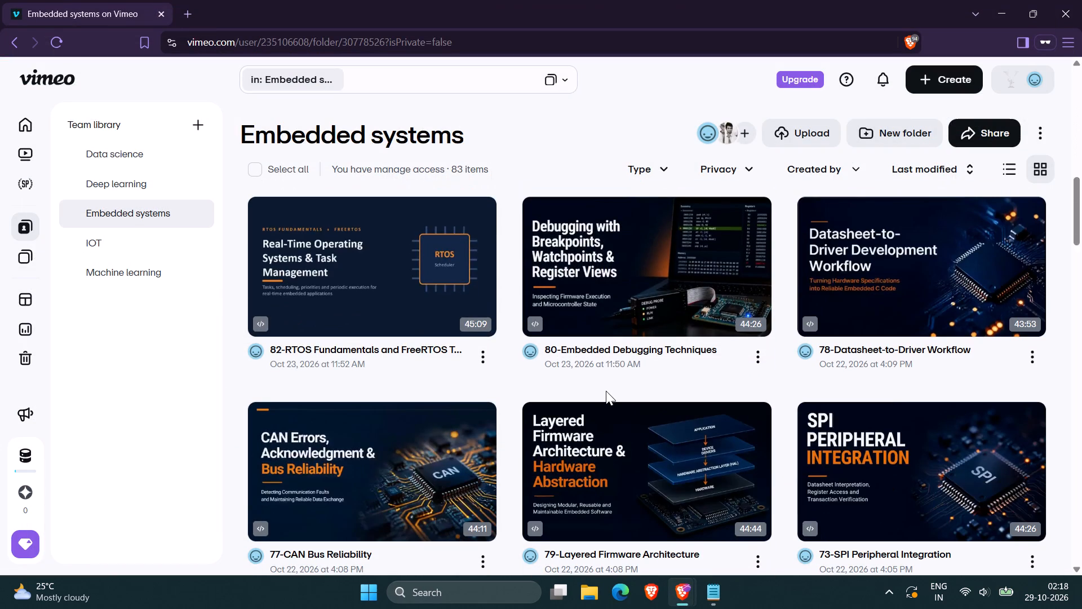
{"action": "scroll", "coordinate": [606, 391], "scroll_direction": "down", "scroll_amount": 7}
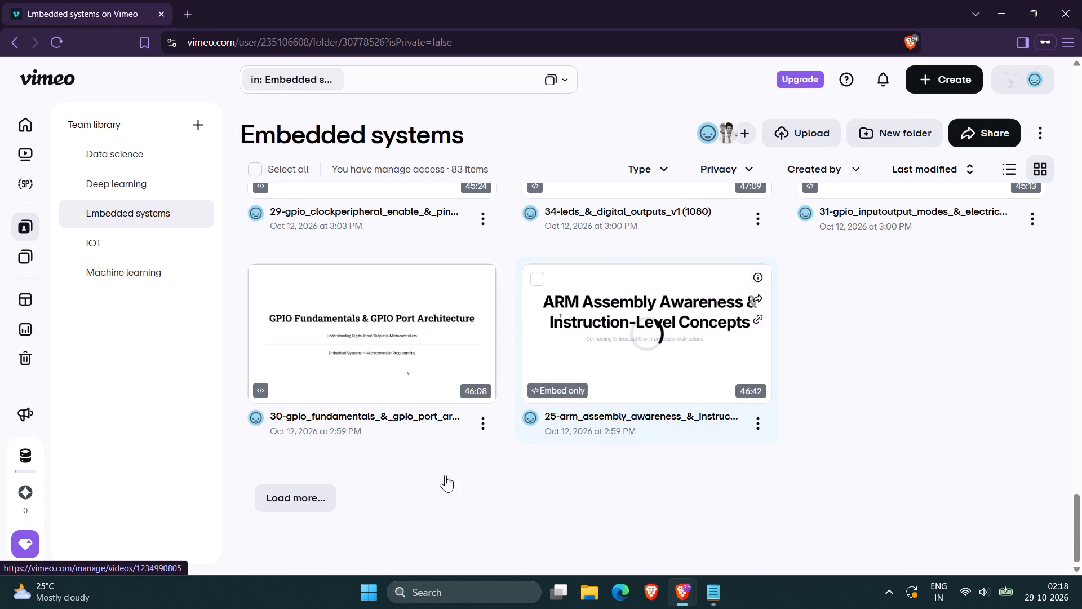
{"action": "scroll", "coordinate": [425, 434], "scroll_direction": "up", "scroll_amount": 4}
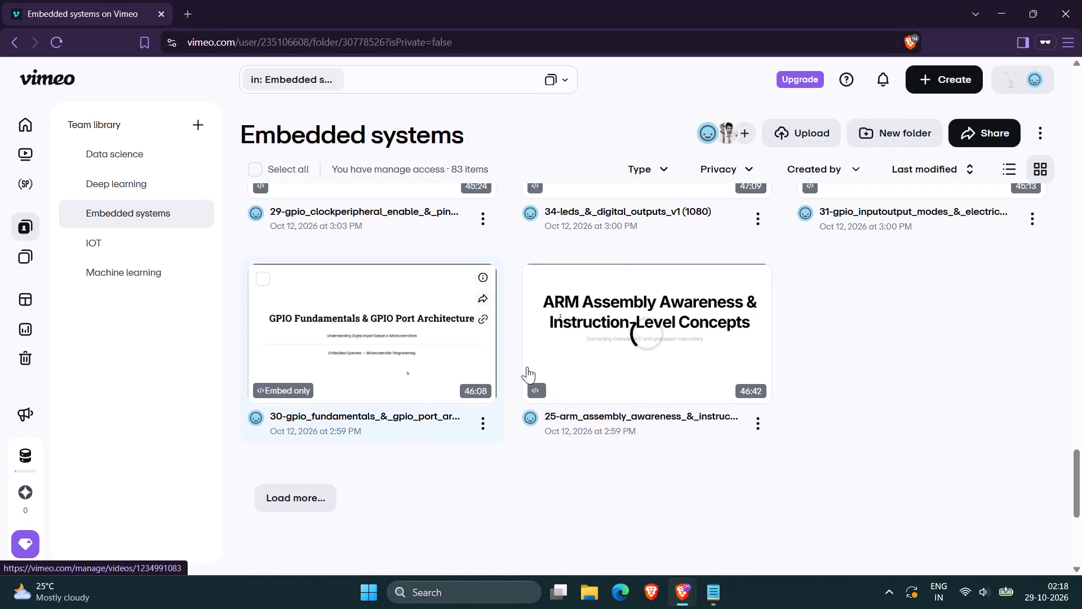
{"action": "scroll", "coordinate": [728, 326], "scroll_direction": "up", "scroll_amount": 2}
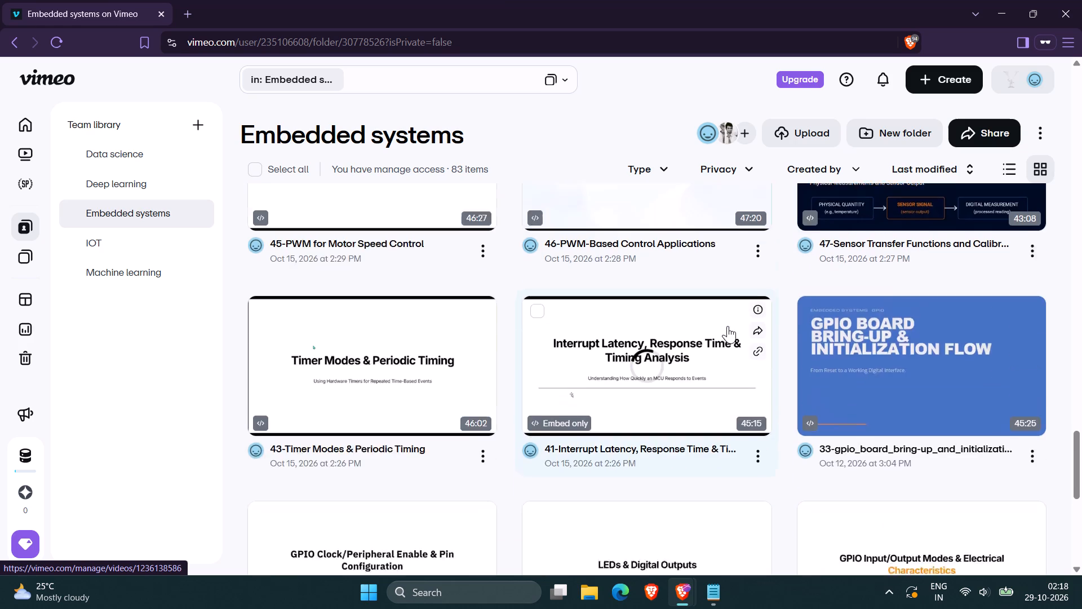
{"action": "scroll", "coordinate": [728, 326], "scroll_direction": "up", "scroll_amount": 1}
{"action": "left_click", "coordinate": [610, 266]}
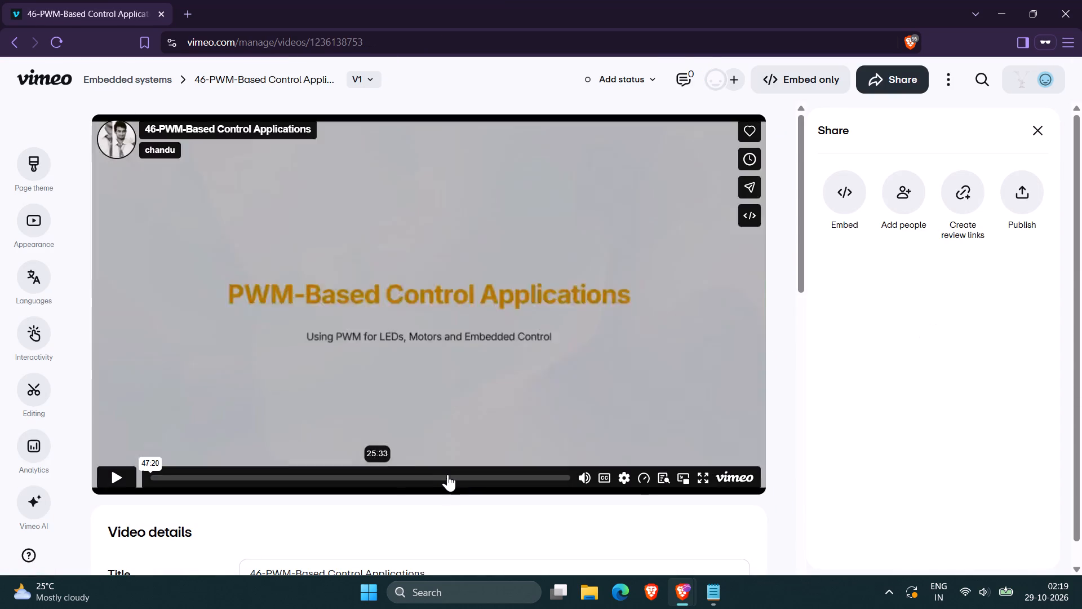
Play the PWM video full screen from about 28:46 and skip forward in 5-second jumps to about 29:33 to review the General Control slide.
{"action": "left_click", "coordinate": [406, 476]}
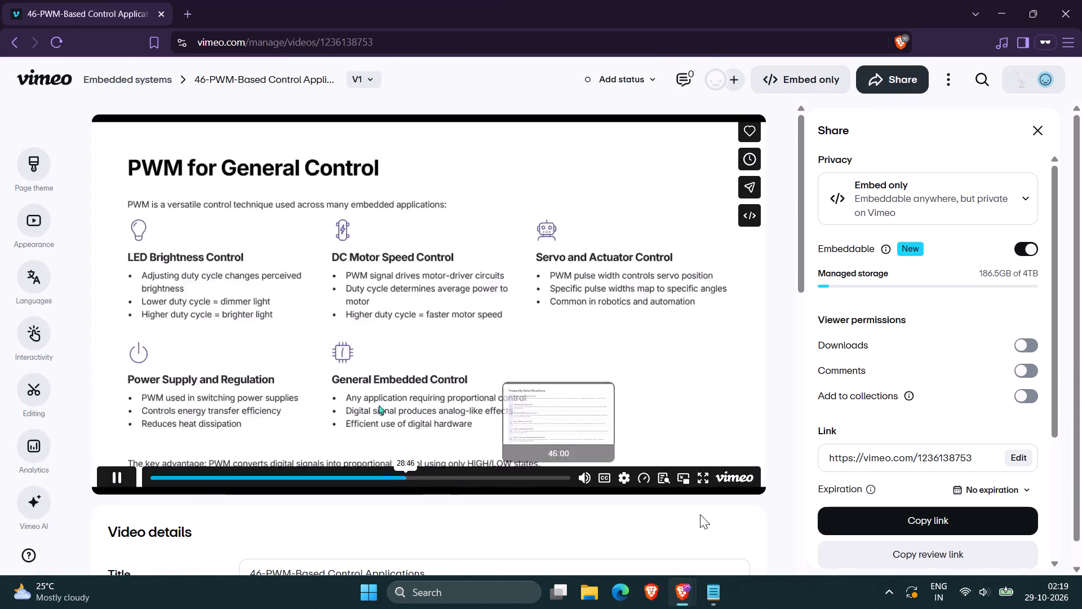
{"action": "left_click", "coordinate": [706, 471]}
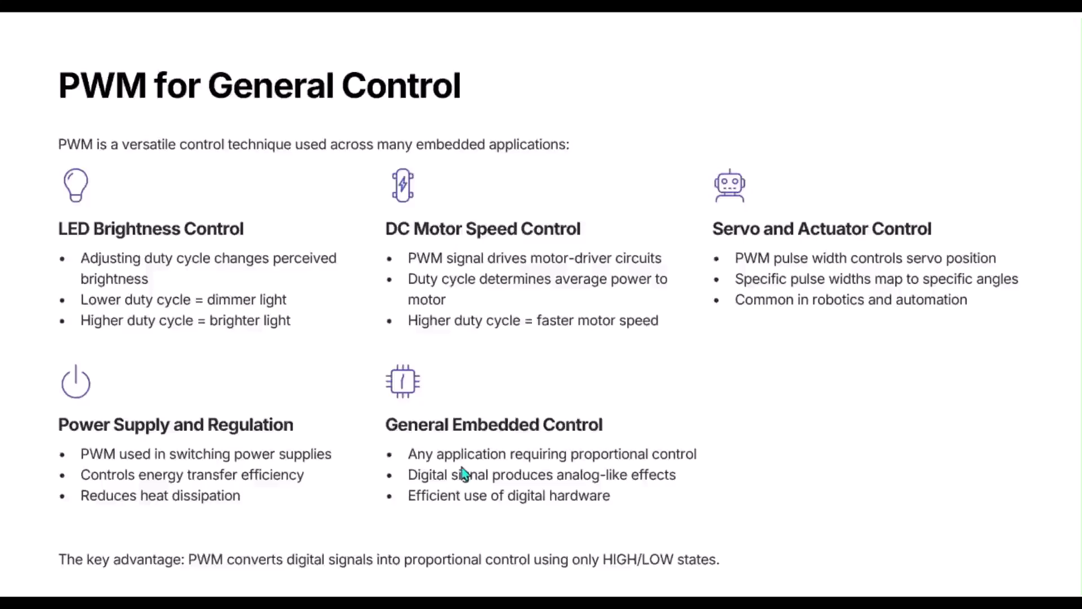
{"action": "key", "text": "Right"}
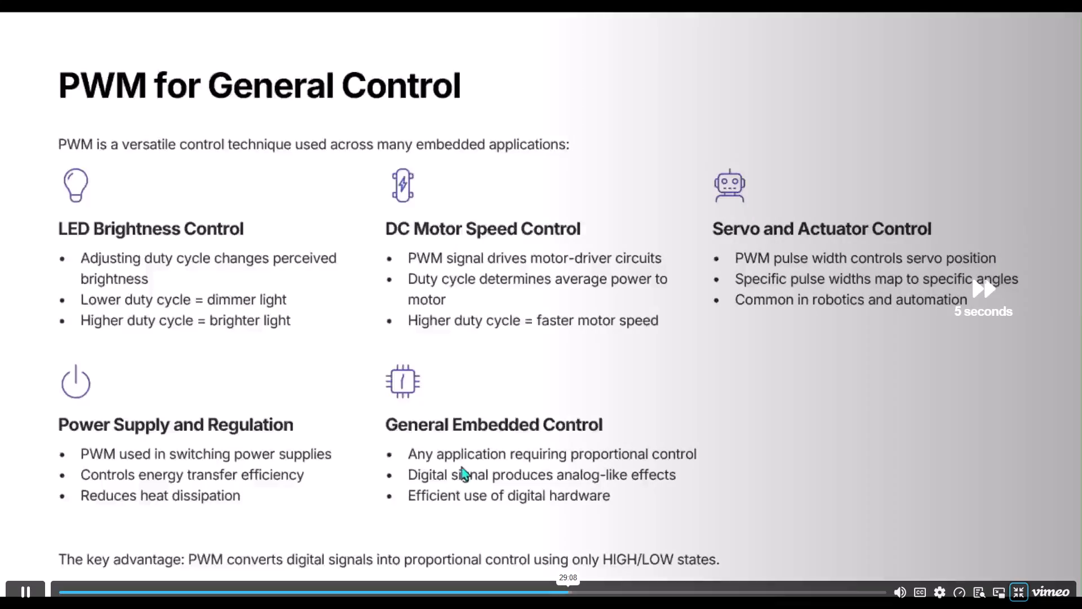
{"action": "key", "text": "Right"}
{"action": "key", "text": "Right"}
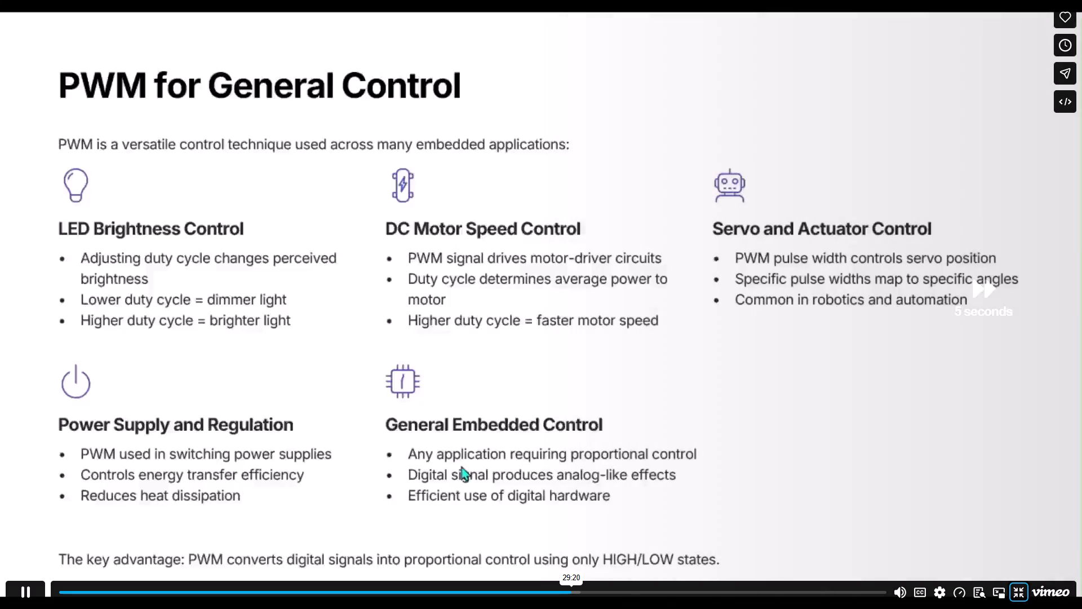
{"action": "key", "text": "Right"}
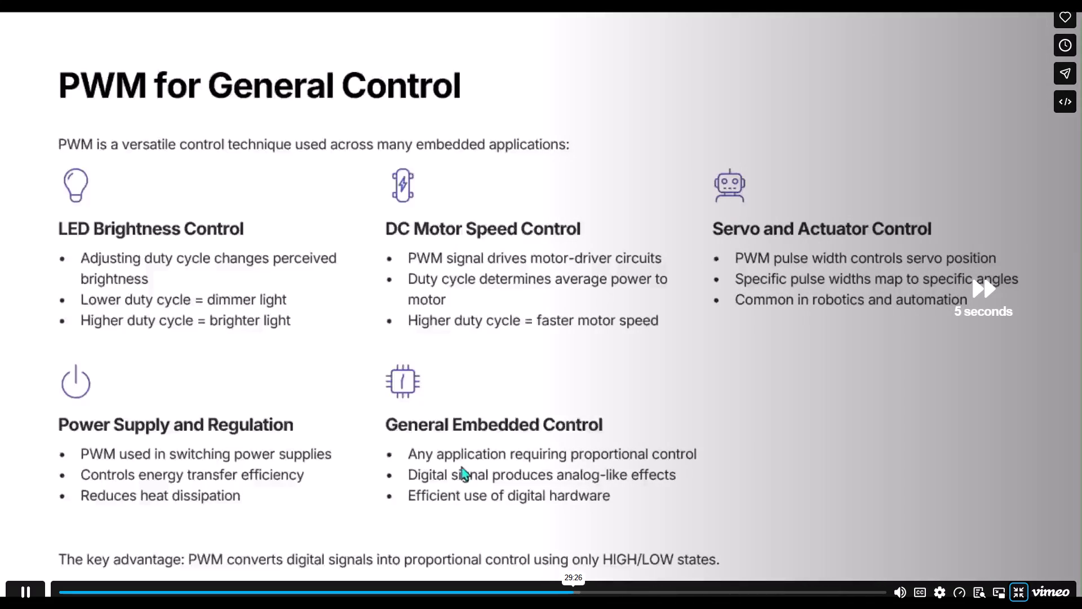
{"action": "key", "text": "Right"}
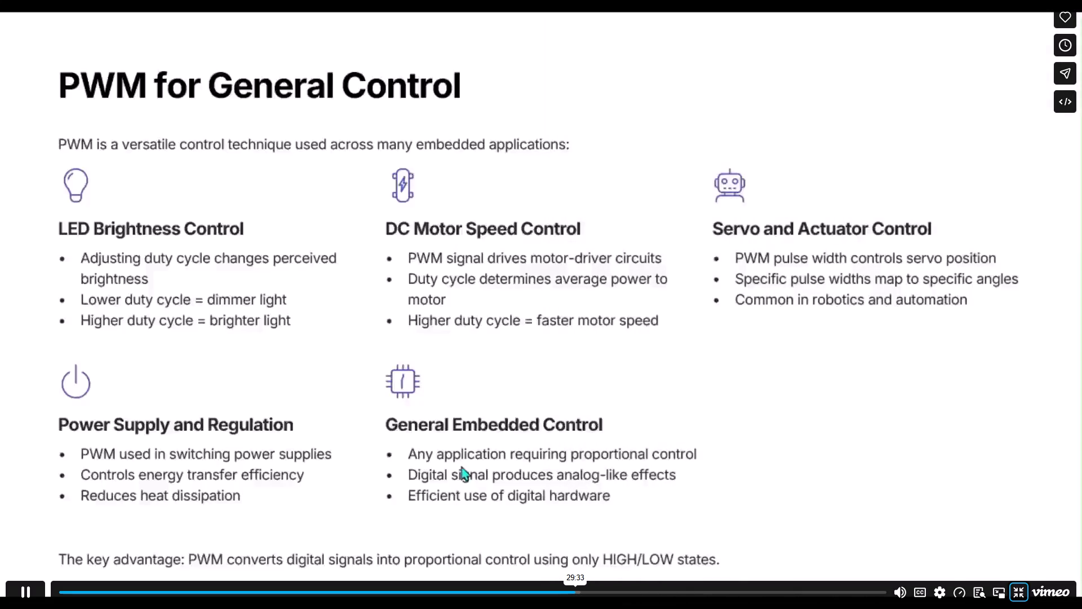
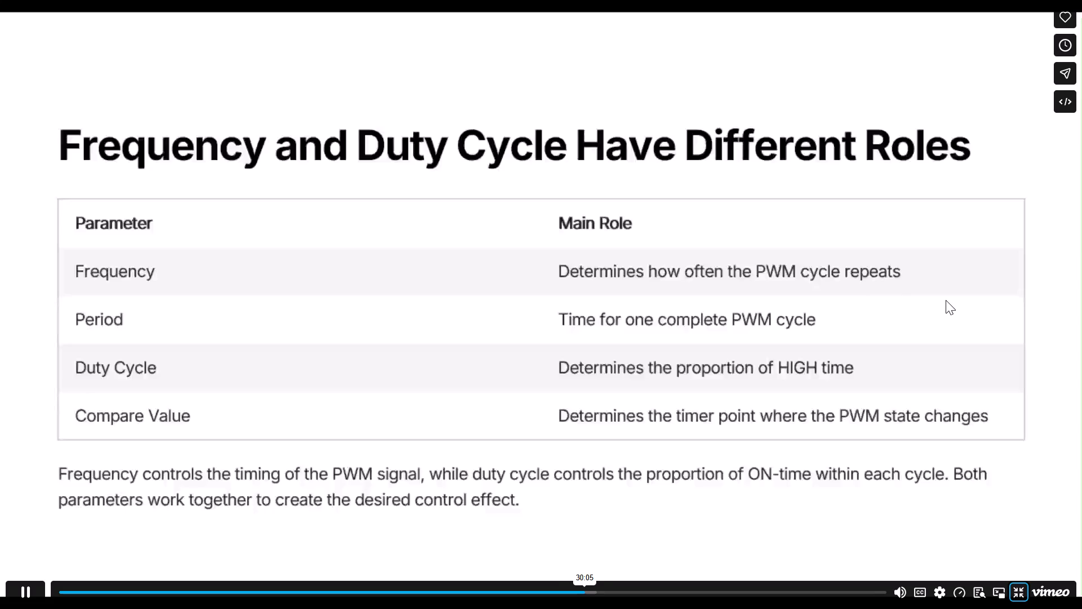
Go back in the video to about 29:59 to recheck the "PWM for General Control" slide.
{"action": "key", "text": "Left"}
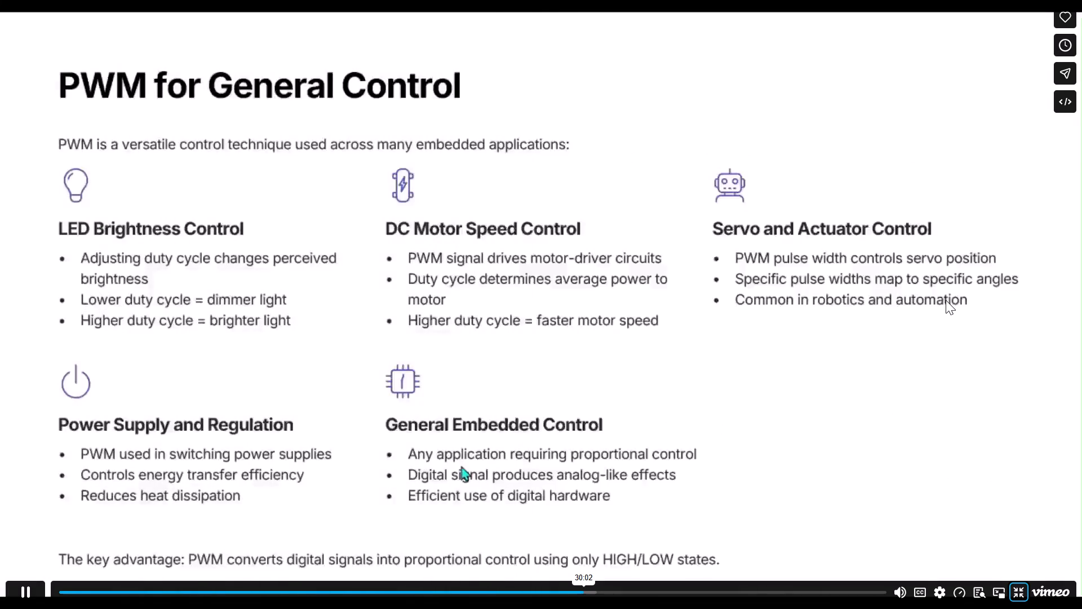
{"action": "key", "text": "Left"}
Skip forward in 5-second jumps to about 31:48 to review the "Frequency and Duty Cycle Have Different Roles" slide.
{"action": "key", "text": "Right"}
{"action": "key", "text": "Right"}
{"action": "key", "text": "Right"}
{"action": "key", "text": "Right"}
{"action": "key", "text": "Right"}
{"action": "key", "text": "Right"}
{"action": "key", "text": "Right"}
{"action": "key", "text": "Right"}
{"action": "key", "text": "Right"}
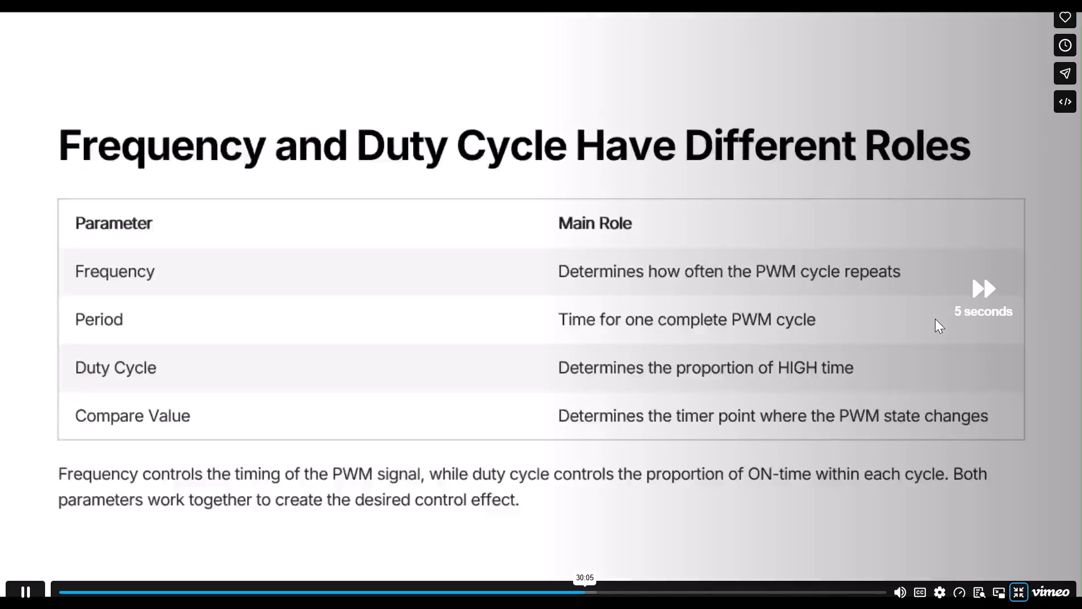
{"action": "key", "text": "Right"}
{"action": "key", "text": "Right"}
{"action": "key", "text": "Right"}
{"action": "key", "text": "Right"}
{"action": "key", "text": "Right"}
{"action": "key", "text": "Right"}
{"action": "key", "text": "Right"}
{"action": "key", "text": "Right"}
{"action": "key", "text": "Right"}
{"action": "key", "text": "Right"}
{"action": "key", "text": "Right"}
{"action": "key", "text": "Right"}
{"action": "key", "text": "Right"}
{"action": "key", "text": "Right"}
{"action": "key", "text": "Right"}
{"action": "key", "text": "Right"}
{"action": "key", "text": "Right"}
{"action": "key", "text": "Right"}
{"action": "key", "text": "Right"}
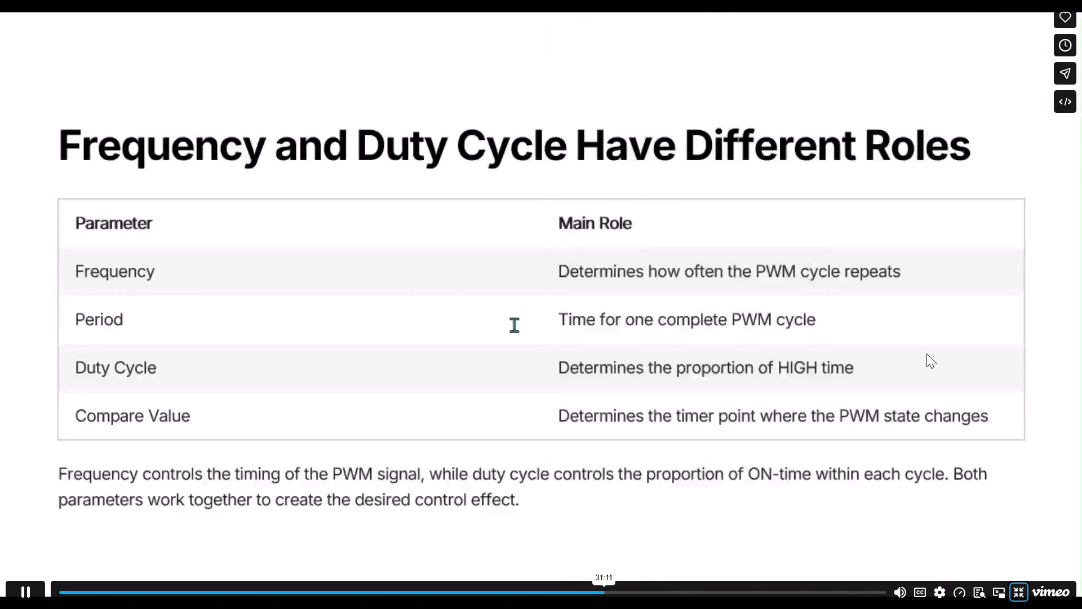
{"action": "key", "text": "Right"}
{"action": "key", "text": "Right"}
{"action": "key", "text": "Right"}
{"action": "key", "text": "Right"}
{"action": "key", "text": "Right"}
{"action": "key", "text": "Right"}
{"action": "key", "text": "Right"}
{"action": "key", "text": "Right"}
{"action": "key", "text": "Right"}
{"action": "key", "text": "Right"}
{"action": "key", "text": "Right"}
{"action": "key", "text": "Right"}
{"action": "key", "text": "Right"}
{"action": "key", "text": "Right"}
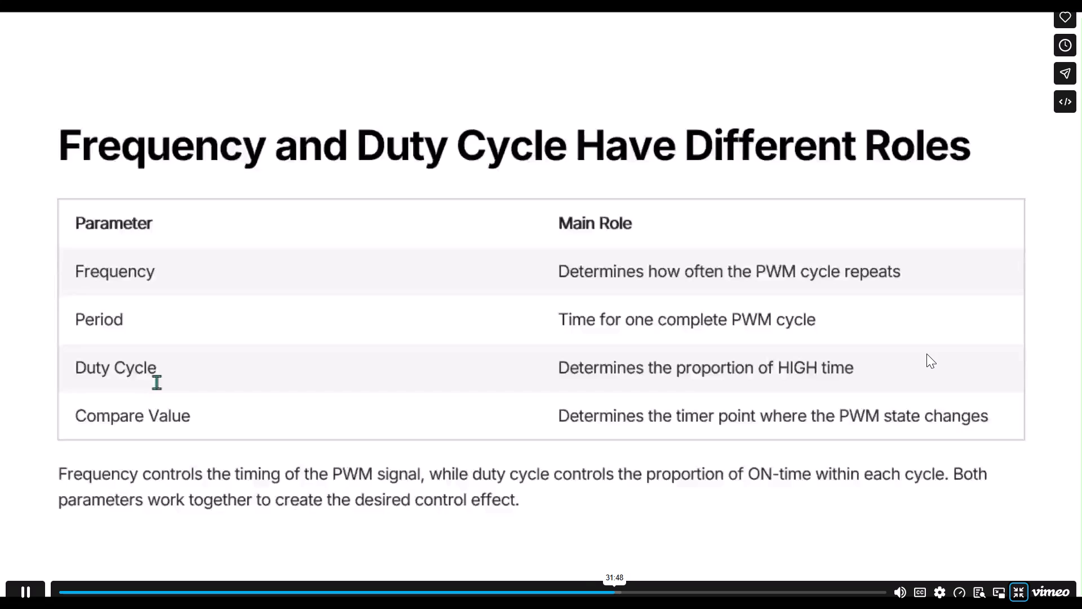
Step back briefly to recheck the frequency and duty cycle slide, and continue skipping forward in 5-second jumps to about 32:57.
{"action": "key", "text": "Left"}
{"action": "key", "text": "Right"}
{"action": "key", "text": "Right"}
{"action": "key", "text": "Right"}
{"action": "key", "text": "Right"}
{"action": "key", "text": "Right"}
{"action": "key", "text": "Right"}
{"action": "key", "text": "Right"}
{"action": "key", "text": "Right"}
{"action": "key", "text": "Right"}
{"action": "key", "text": "Right"}
{"action": "key", "text": "Right"}
{"action": "key", "text": "Right"}
{"action": "key", "text": "Right"}
{"action": "key", "text": "Right"}
{"action": "key", "text": "Right"}
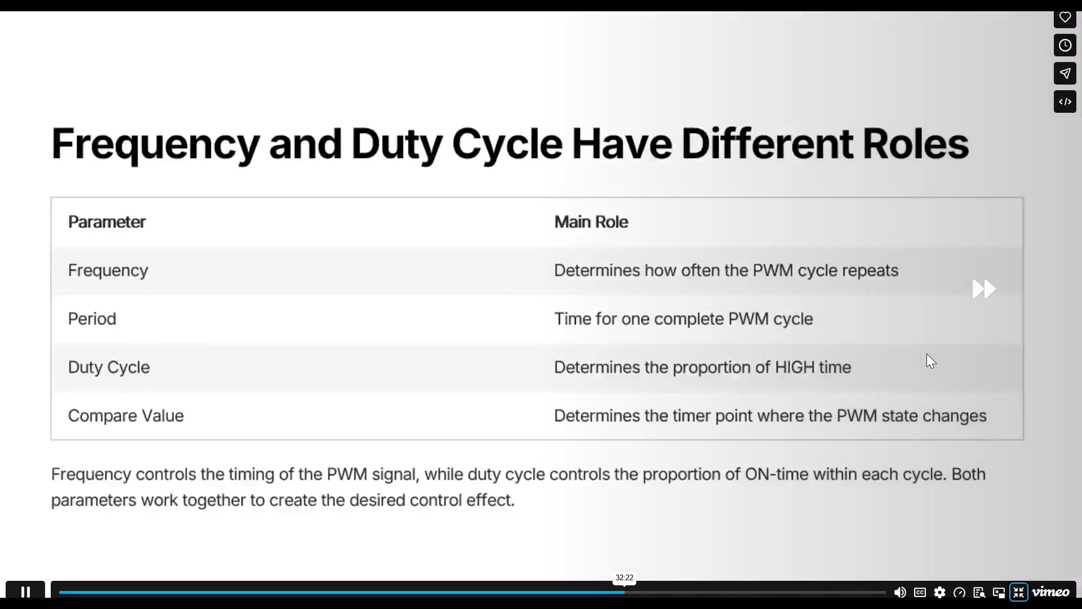
{"action": "key", "text": "Right"}
{"action": "key", "text": "Right"}
{"action": "key", "text": "Right"}
{"action": "key", "text": "Right"}
{"action": "key", "text": "Right"}
{"action": "key", "text": "Right"}
{"action": "key", "text": "Right"}
{"action": "key", "text": "Right"}
{"action": "key", "text": "Right"}
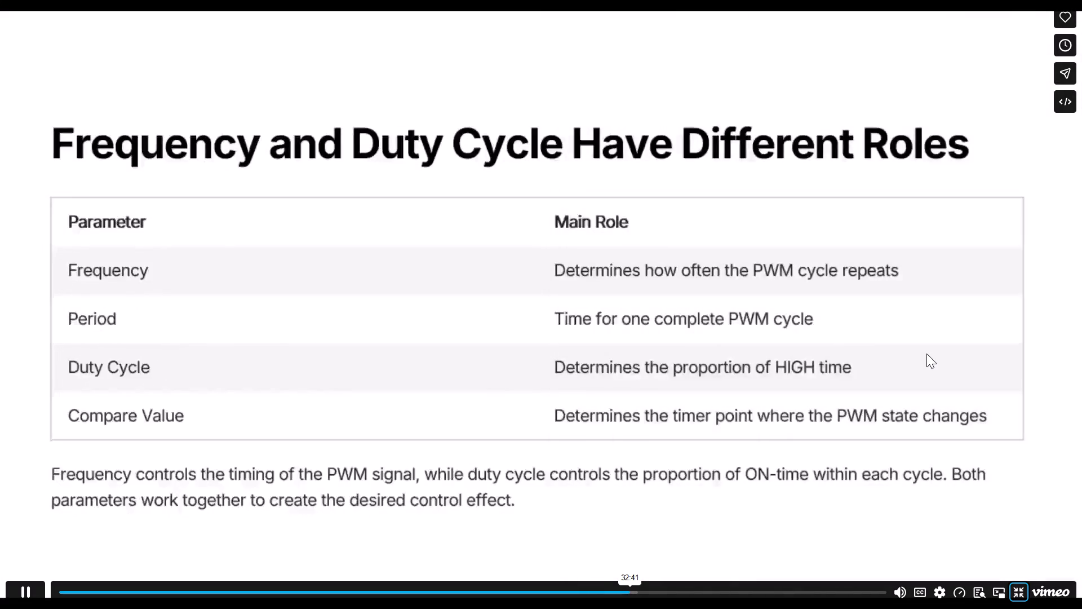
{"action": "key", "text": "Right"}
{"action": "key", "text": "Right"}
{"action": "key", "text": "Right"}
{"action": "key", "text": "Right"}
{"action": "key", "text": "Right"}
{"action": "key", "text": "Right"}
{"action": "key", "text": "Right"}
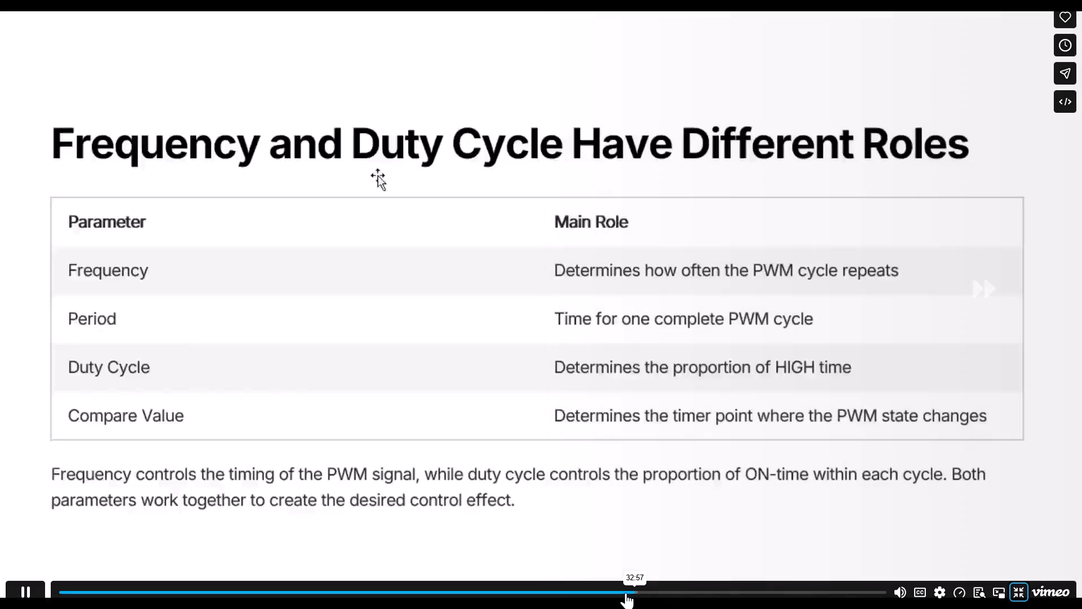
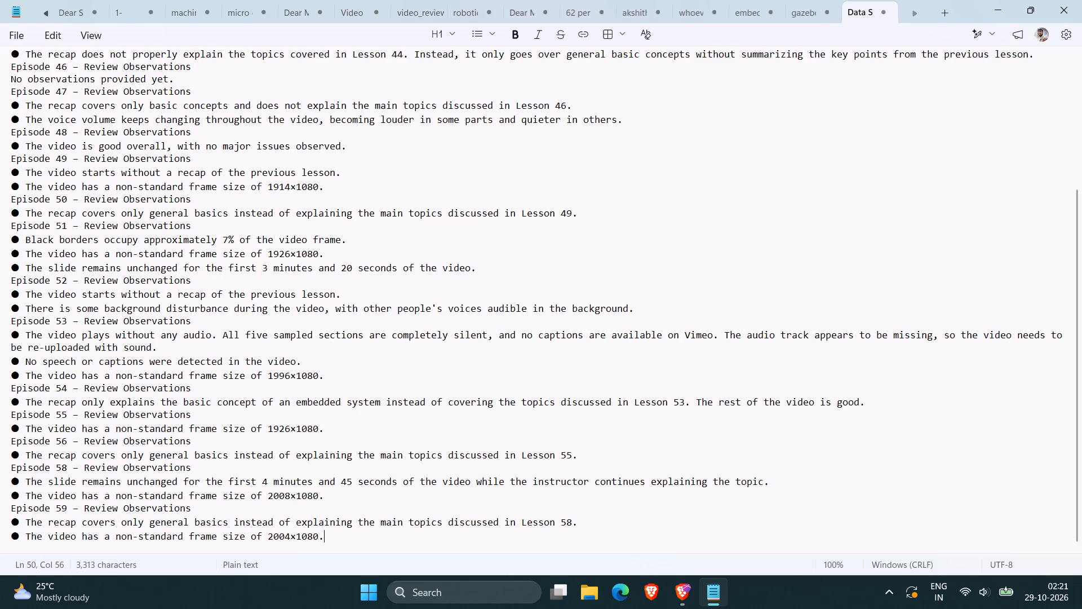
Delete the placeholder line "No observations provided yet." under the Episode 46 heading in the episode review observations.
{"action": "left_click_drag", "start_coordinate": [194, 80], "coordinate": [84, 95]}
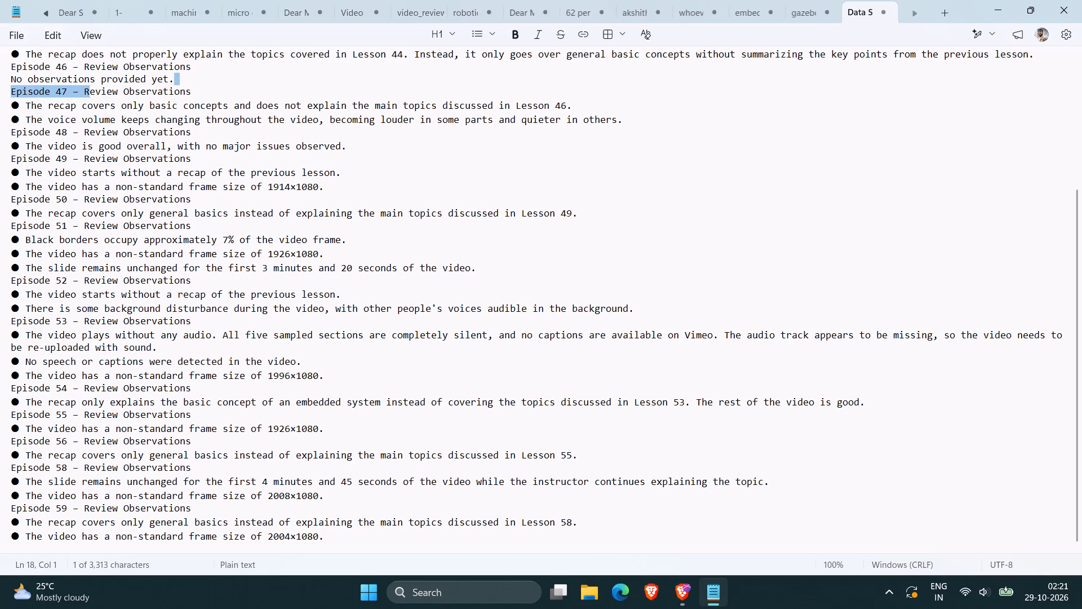
{"action": "left_click_drag", "start_coordinate": [84, 95], "coordinate": [0, 86]}
{"action": "scroll", "coordinate": [240, 119], "scroll_direction": "up", "scroll_amount": 1}
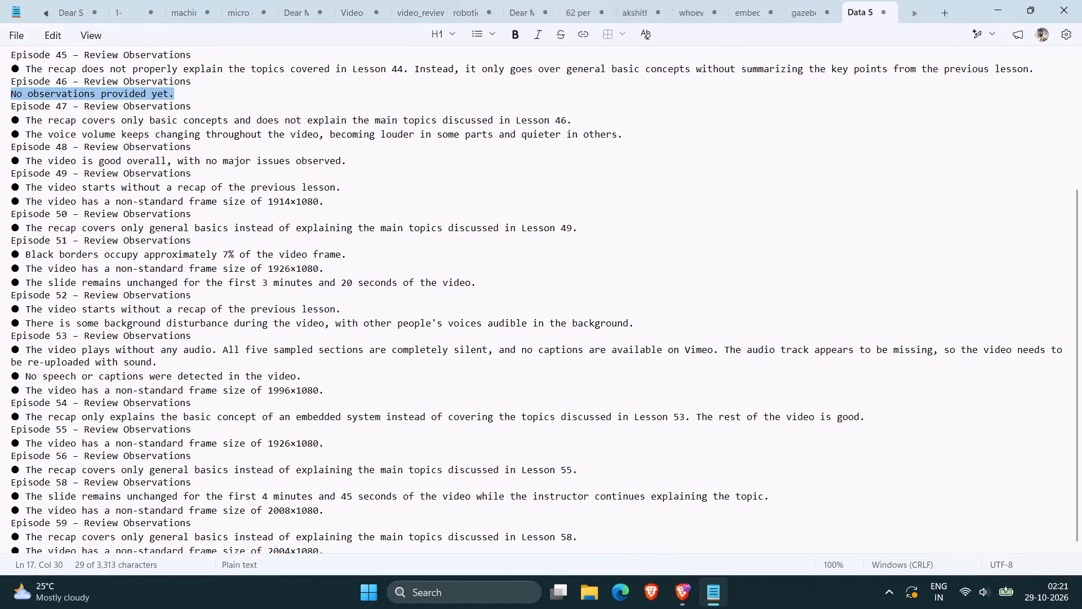
{"action": "scroll", "coordinate": [240, 119], "scroll_direction": "up", "scroll_amount": 2}
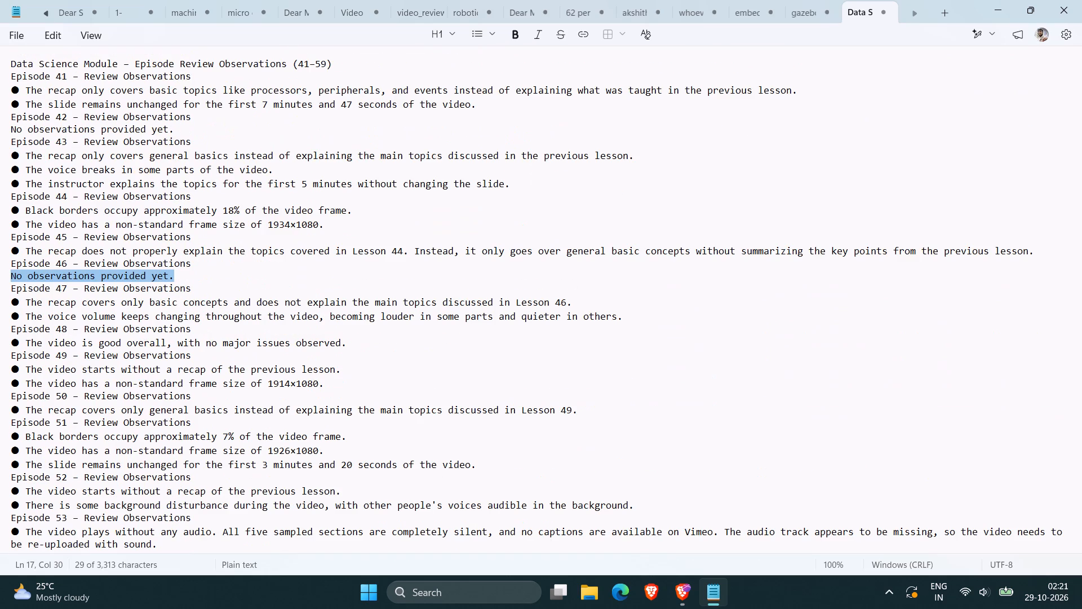
{"action": "key", "text": "BackSpace"}
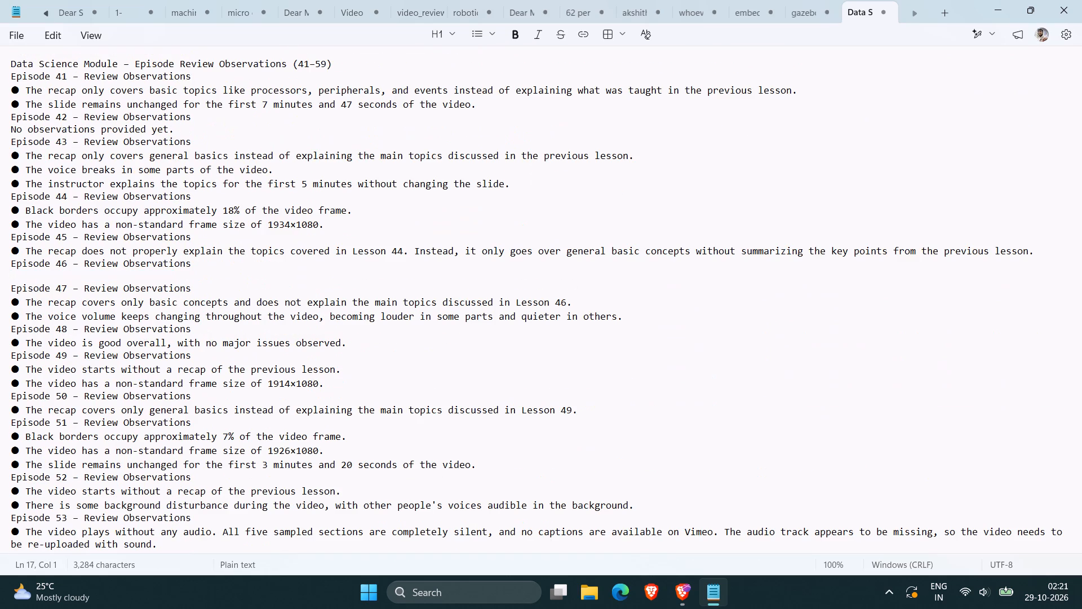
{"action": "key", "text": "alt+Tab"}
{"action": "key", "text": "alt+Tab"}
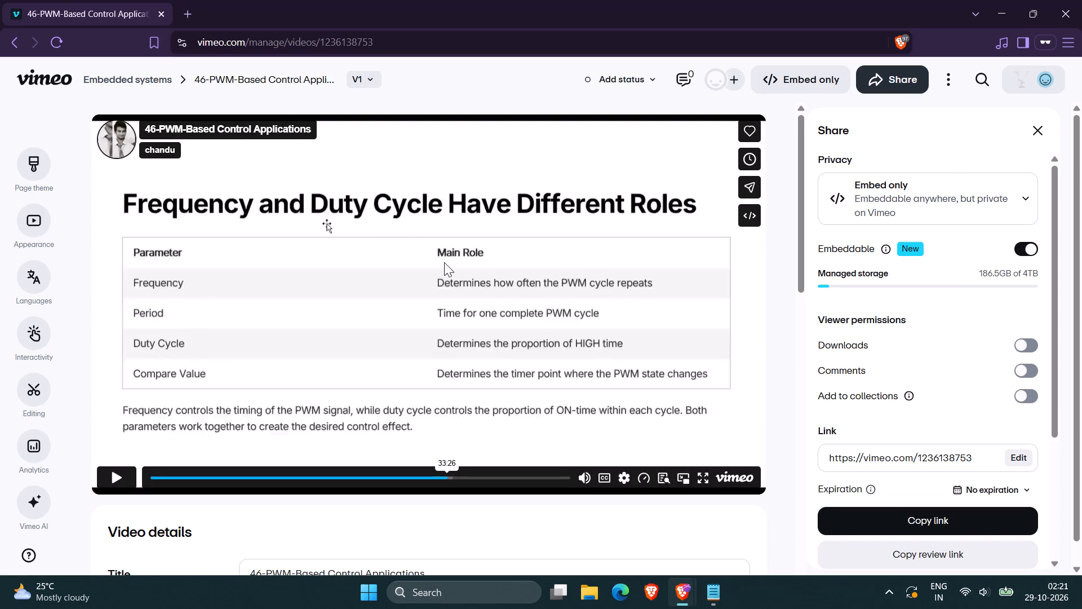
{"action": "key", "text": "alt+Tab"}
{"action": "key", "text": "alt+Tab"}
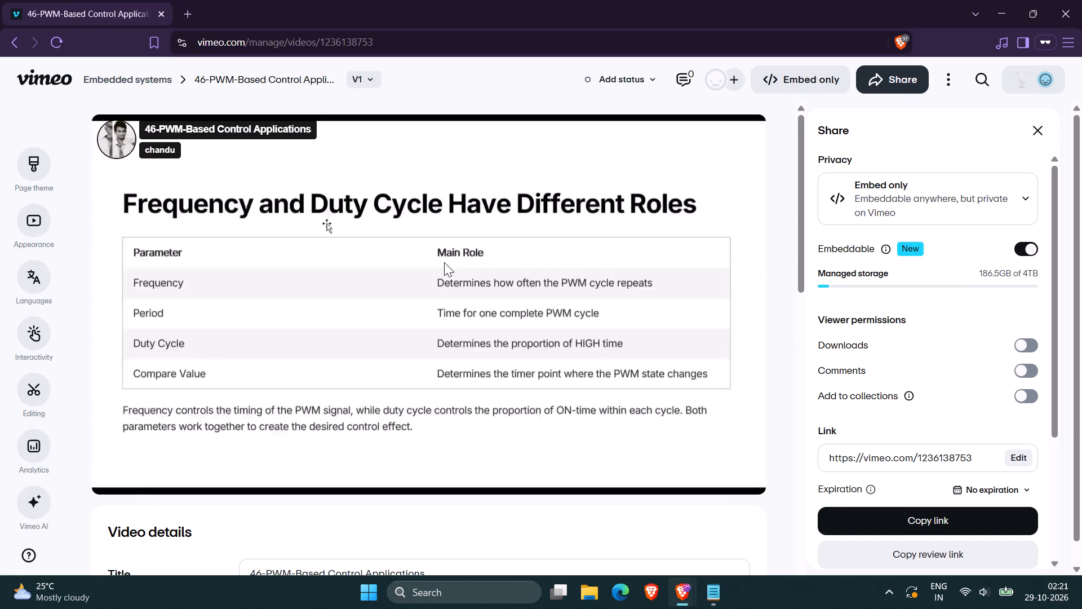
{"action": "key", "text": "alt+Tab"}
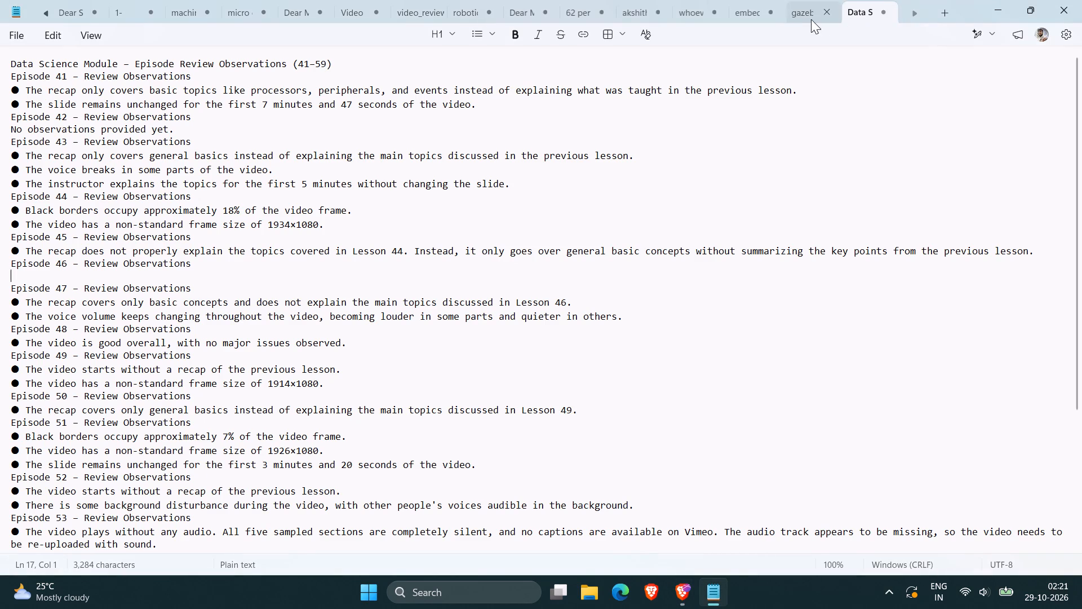
Copy the complete "46-" notes block from the embedded systems note into the empty line under Episode 46 in the review observations file.
{"action": "left_click", "coordinate": [746, 15]}
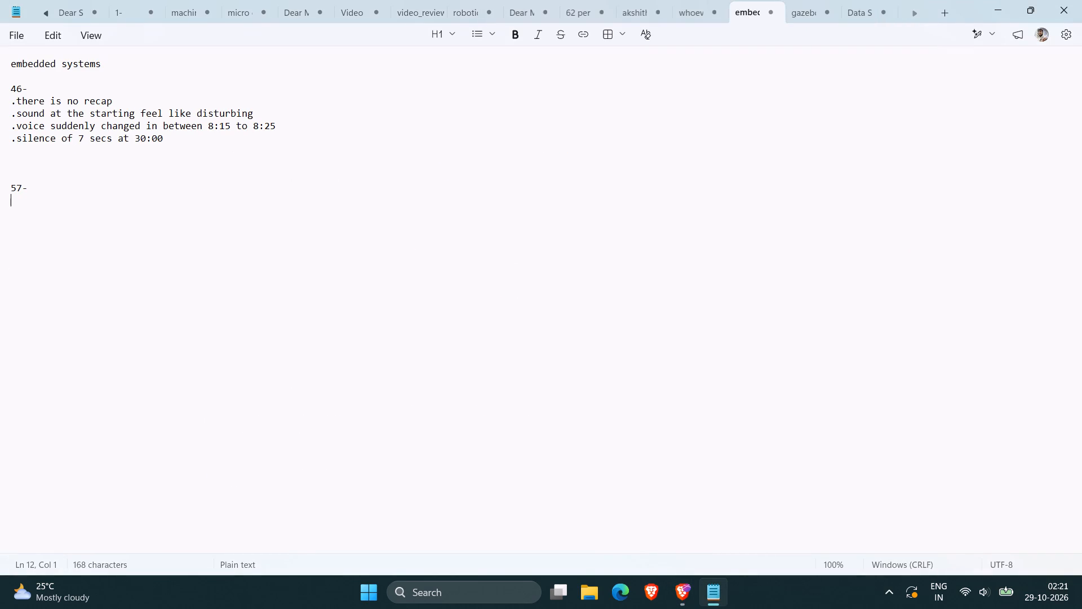
{"action": "left_click_drag", "start_coordinate": [188, 144], "coordinate": [5, 89]}
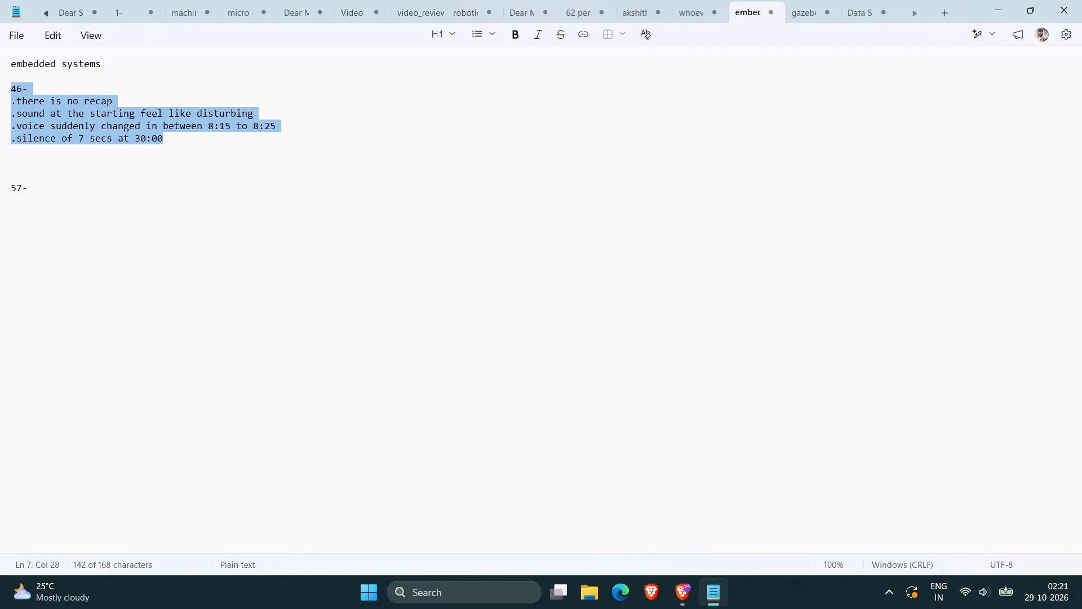
{"action": "key", "text": "ctrl+c"}
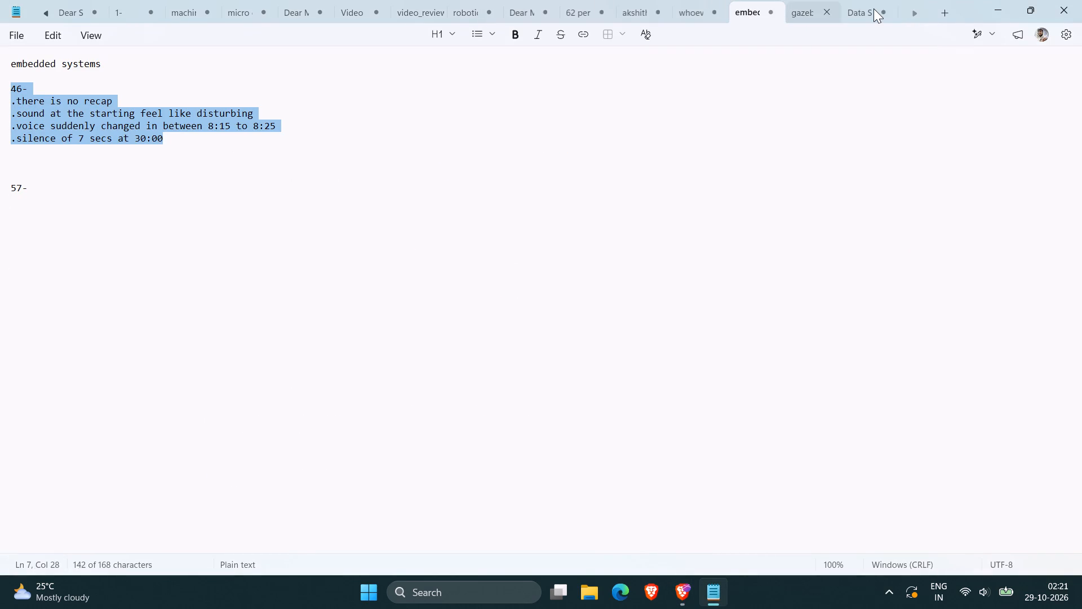
{"action": "left_click", "coordinate": [873, 8]}
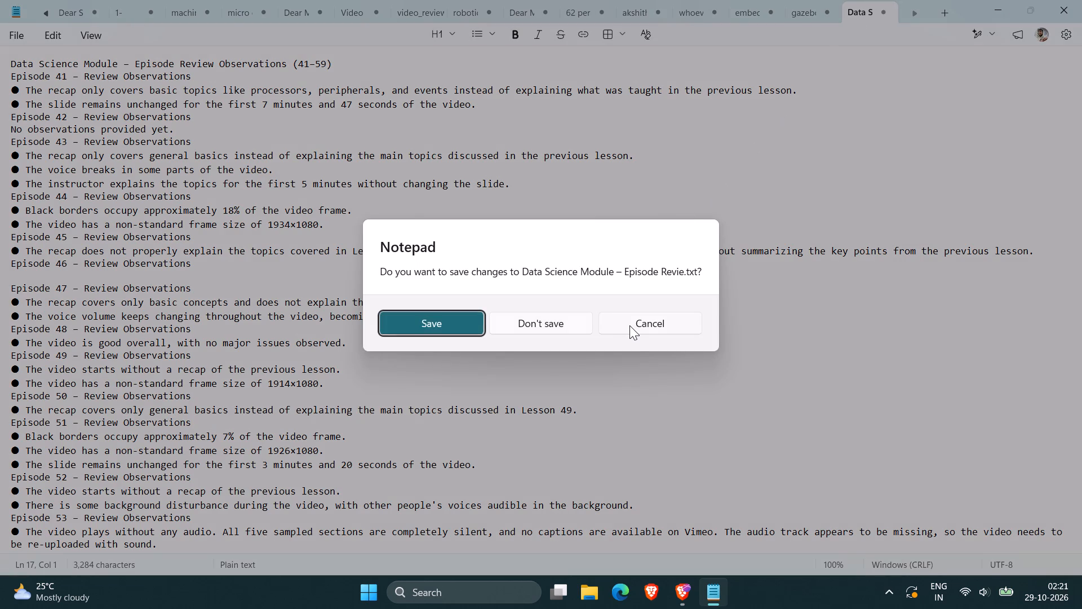
{"action": "left_click", "coordinate": [629, 325]}
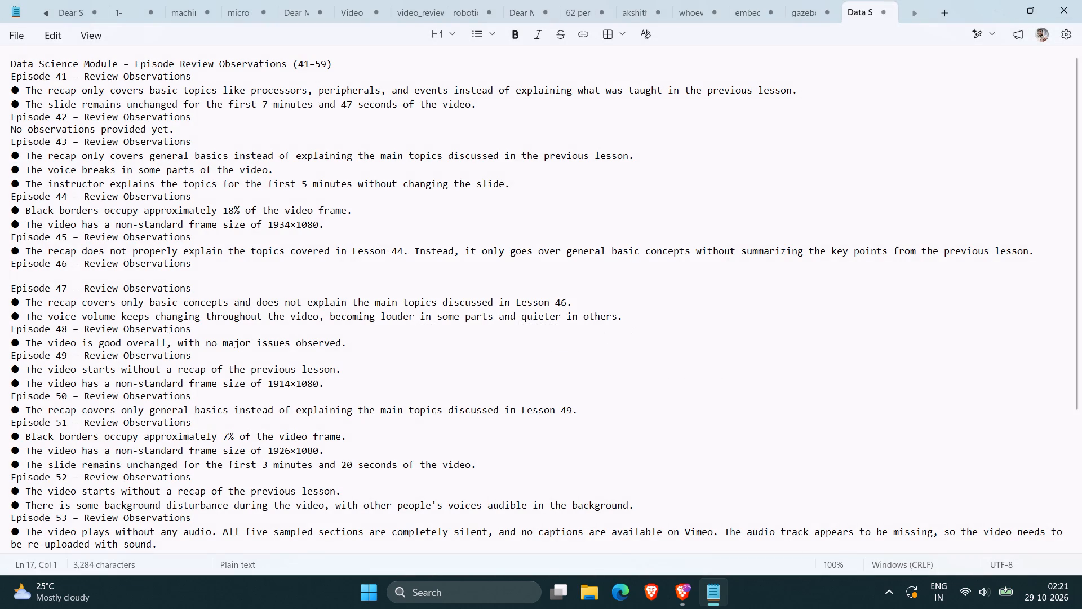
{"action": "key", "text": "ctrl+v"}
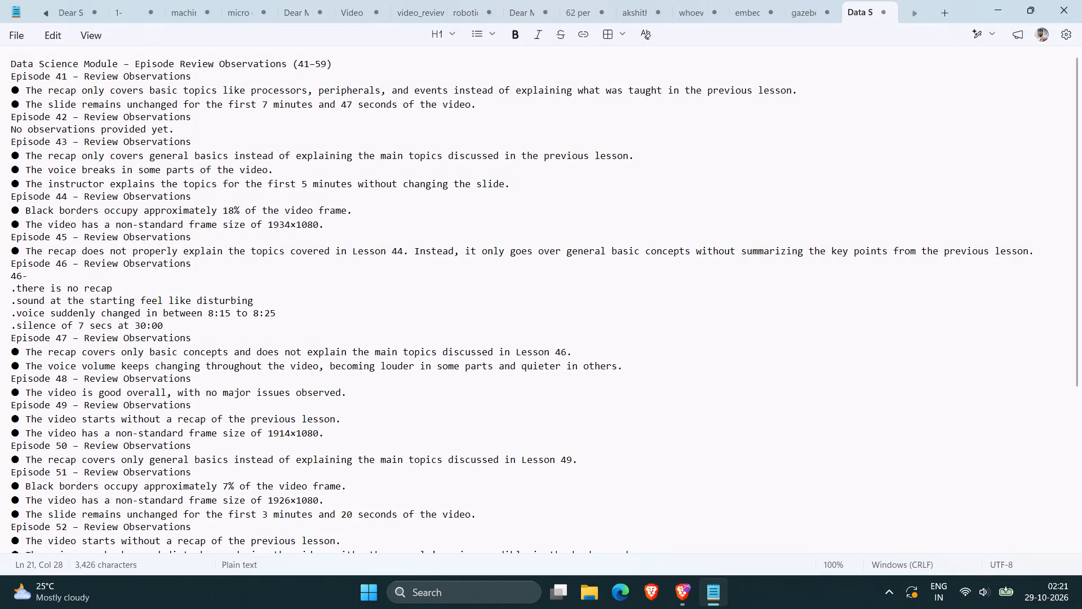
Delete the redundant "46-" line above the pasted notes under the Episode 46 heading.
{"action": "left_click", "coordinate": [51, 274]}
{"action": "key", "text": "BackSpace"}
{"action": "key", "text": "BackSpace"}
{"action": "key", "text": "BackSpace"}
{"action": "key", "text": "BackSpace"}
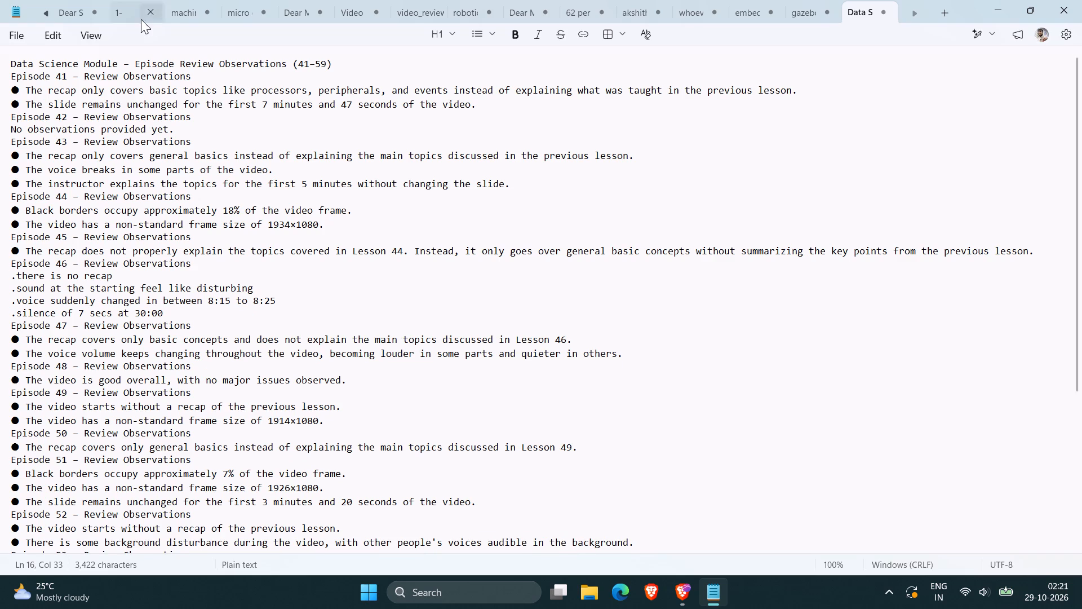
Replace "Data Science" in the document's title line with "Embedded Systems".
{"action": "left_click", "coordinate": [76, 59]}
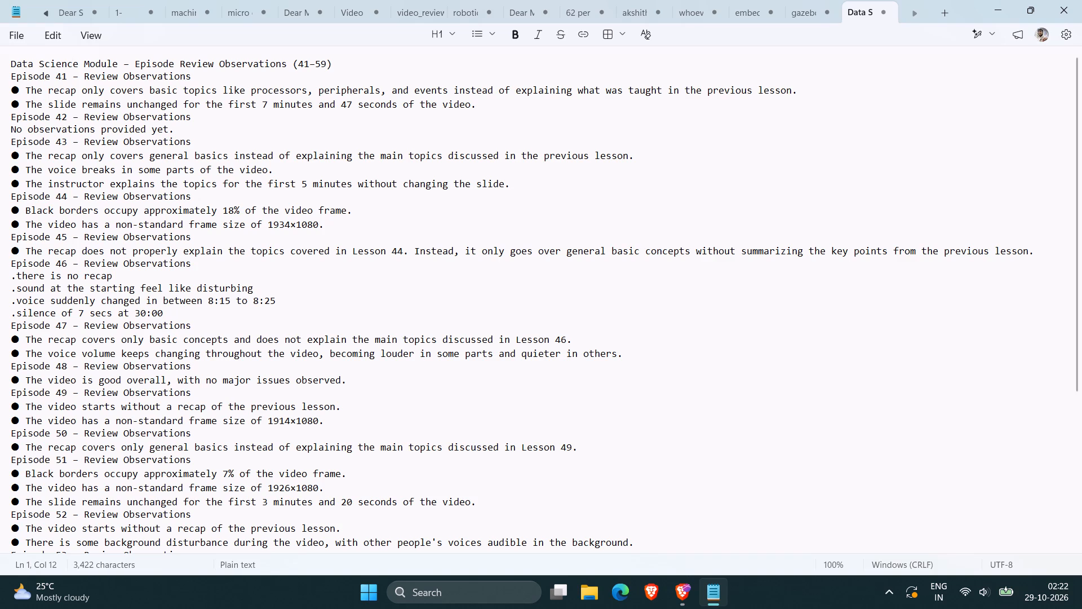
{"action": "key", "text": "BackSpace"}
{"action": "key", "text": "Down"}
{"action": "key", "text": "Right"}
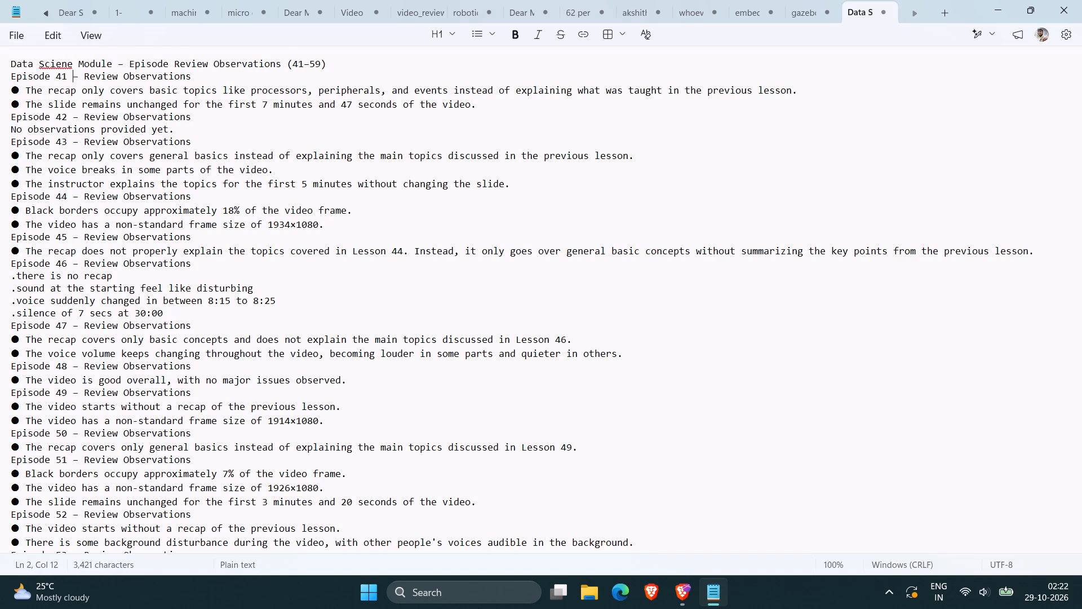
{"action": "key", "text": "Down"}
{"action": "key", "text": "Up"}
{"action": "key", "text": "Up"}
{"action": "key", "text": "BackSpace"}
{"action": "key", "text": "BackSpace"}
{"action": "key", "text": "BackSpace"}
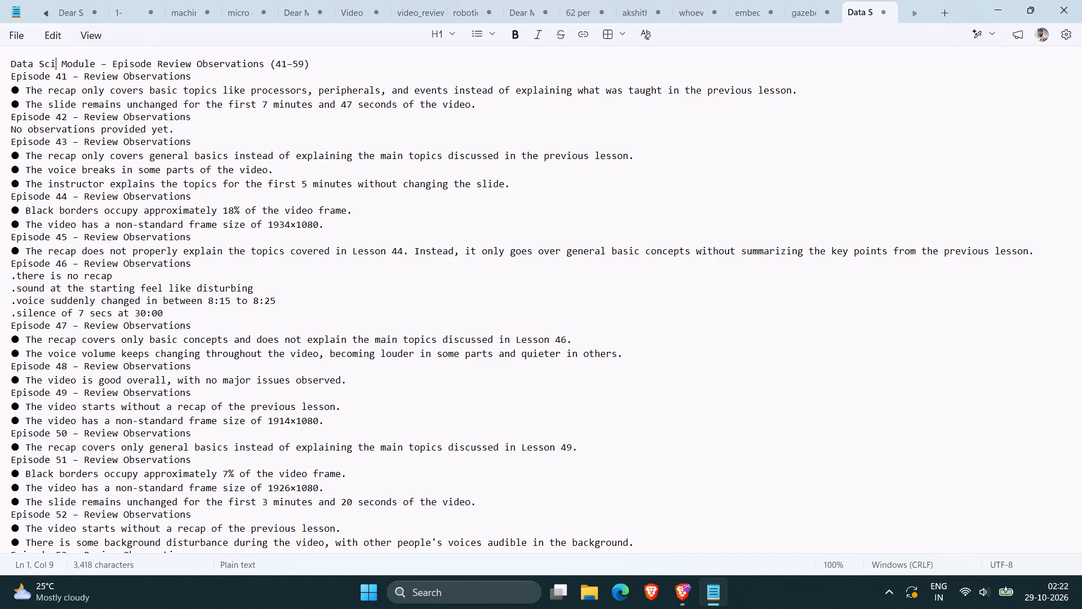
{"action": "key", "text": "BackSpace"}
{"action": "key", "text": "BackSpace"}
{"action": "key", "text": "BackSpace"}
{"action": "key", "text": "BackSpace"}
{"action": "key", "text": "BackSpace"}
{"action": "key", "text": "BackSpace"}
{"action": "key", "text": "BackSpace"}
{"action": "key", "text": "BackSpace"}
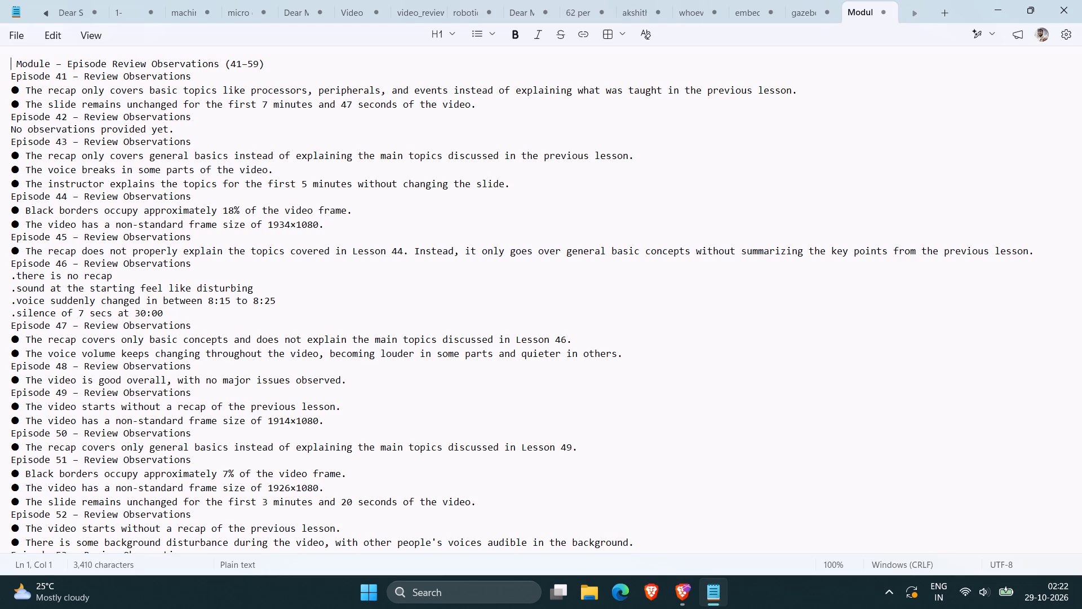
{"action": "key", "text": "BackSpace"}
{"action": "type", "text": "Embedded"}
{"action": "key", "text": "space"}
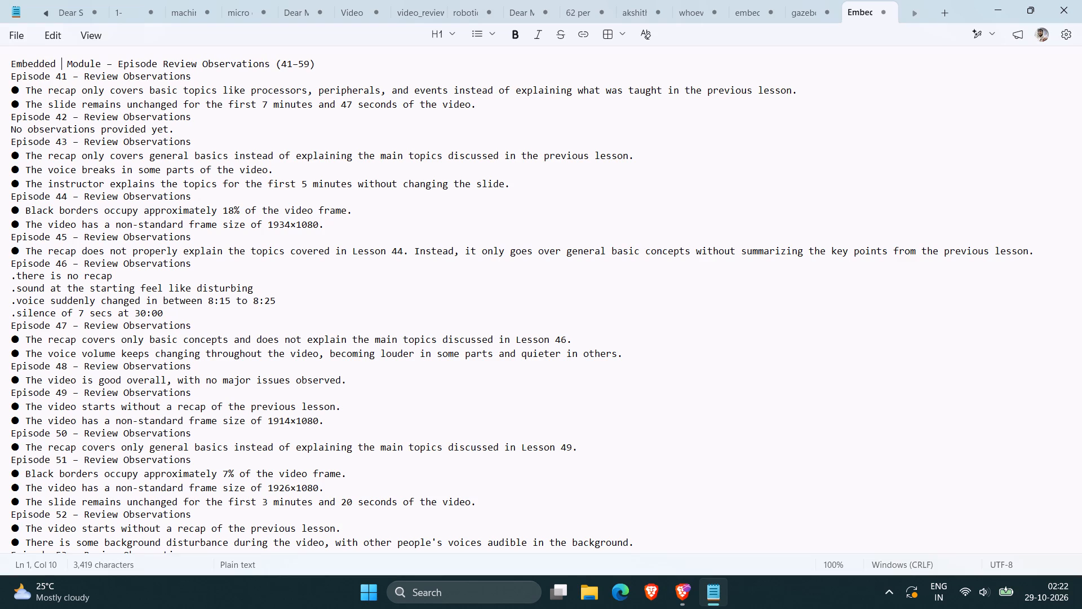
{"action": "type", "text": "Systems"}
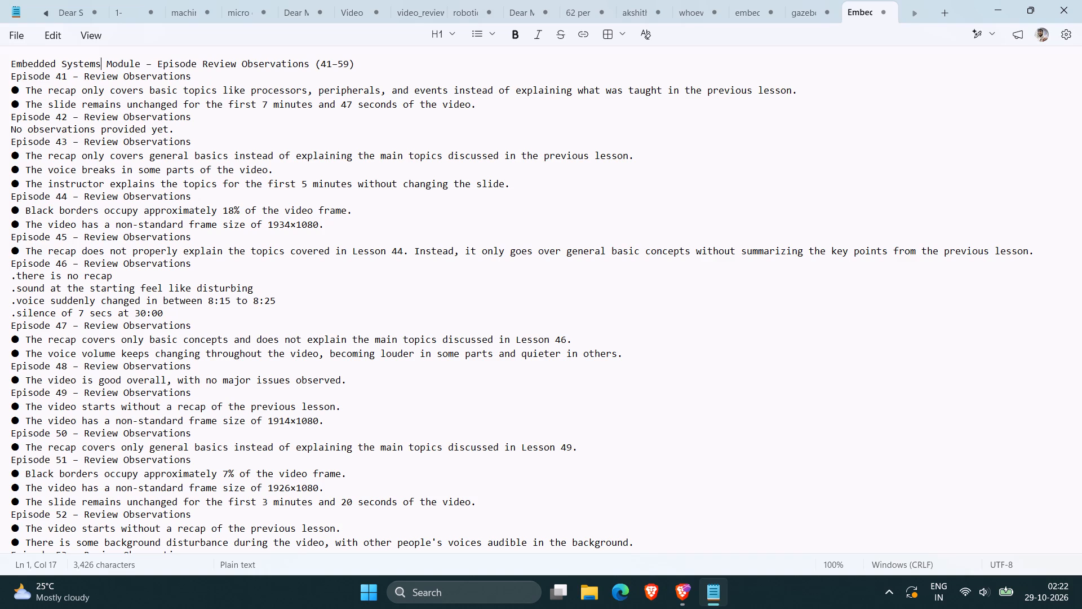
{"action": "key", "text": "Left"}
{"action": "key", "text": "Left"}
{"action": "key", "text": "Left"}
{"action": "key", "text": "Left"}
{"action": "key", "text": "Left"}
{"action": "key", "text": "Left"}
Switch back to the Vimeo video in Brave and skip forward in 5-second jumps to the "Timer-Based PWM Control Flow" slide.
{"action": "left_click", "coordinate": [177, 312]}
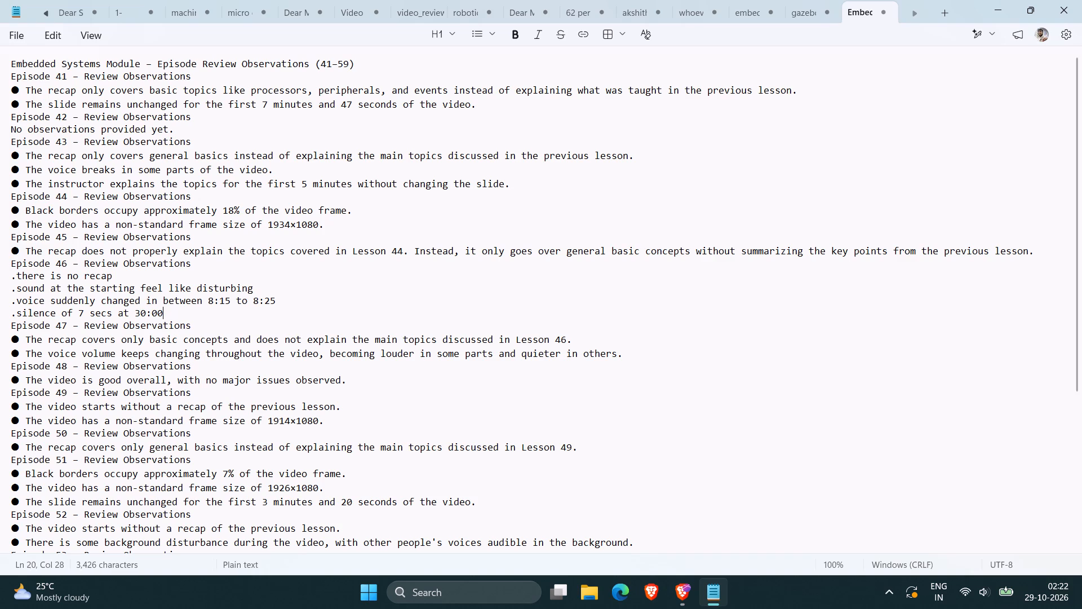
{"action": "key", "text": "alt+Tab"}
{"action": "left_click", "coordinate": [430, 292]}
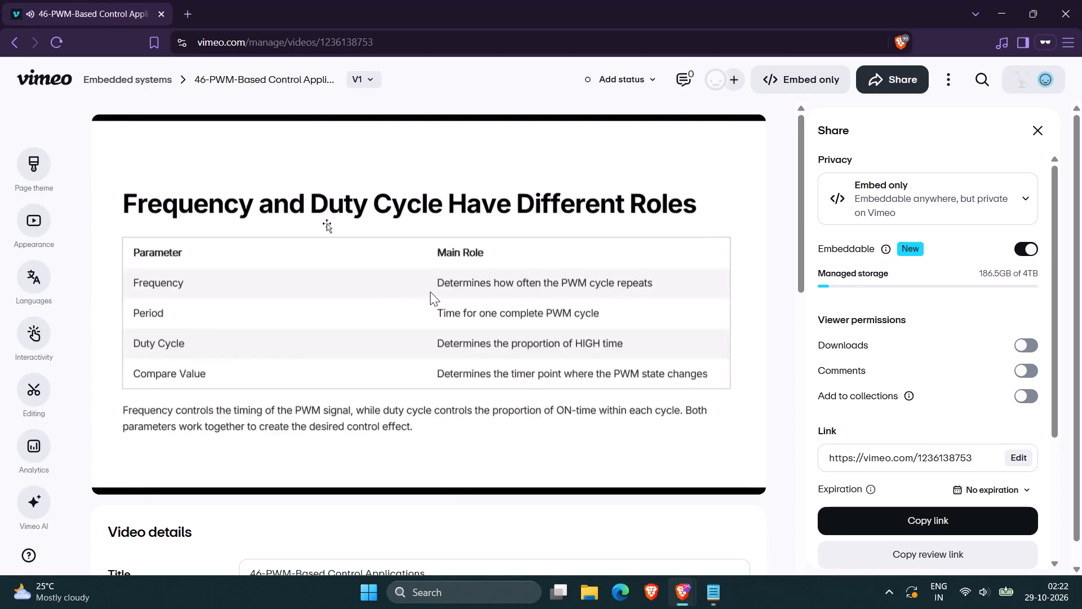
{"action": "key", "text": "Right"}
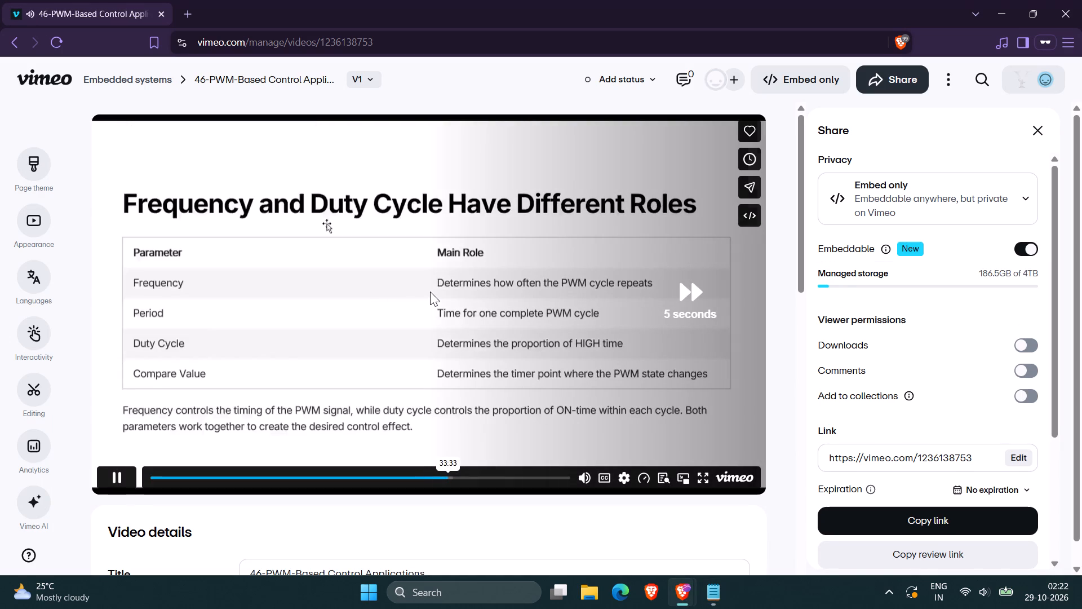
{"action": "key", "text": "Right"}
{"action": "key", "text": "Right"}
{"action": "key", "text": "Right"}
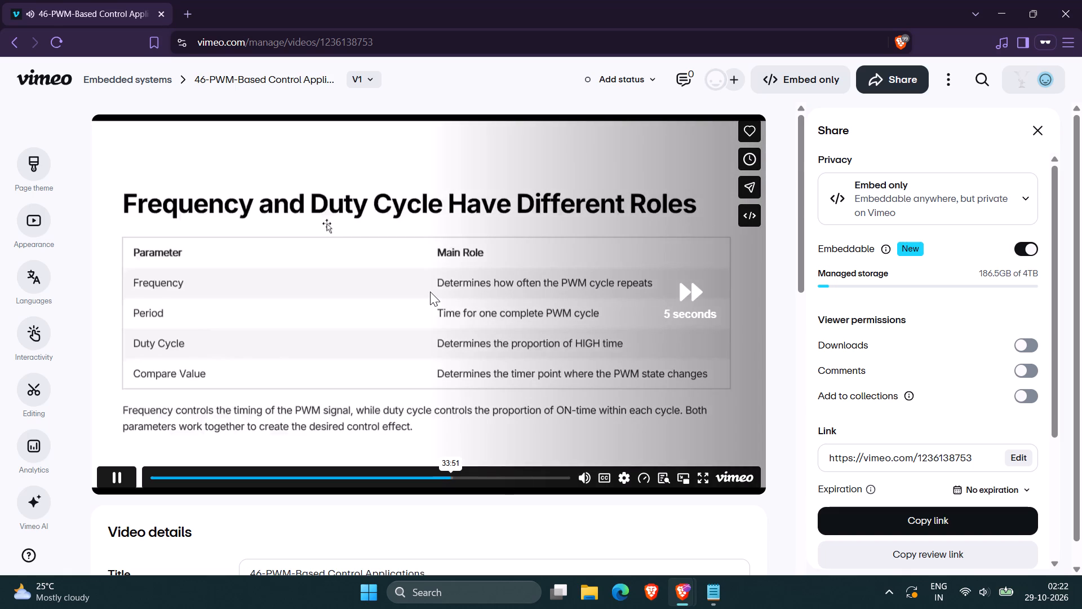
{"action": "key", "text": "Right"}
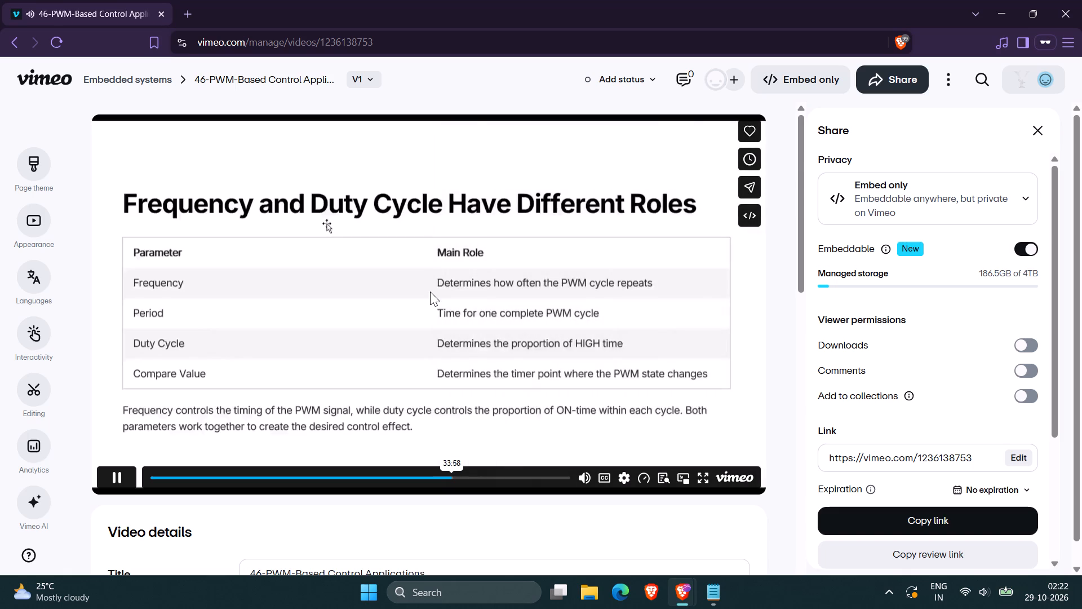
{"action": "key", "text": "Right"}
{"action": "key", "text": "Right"}
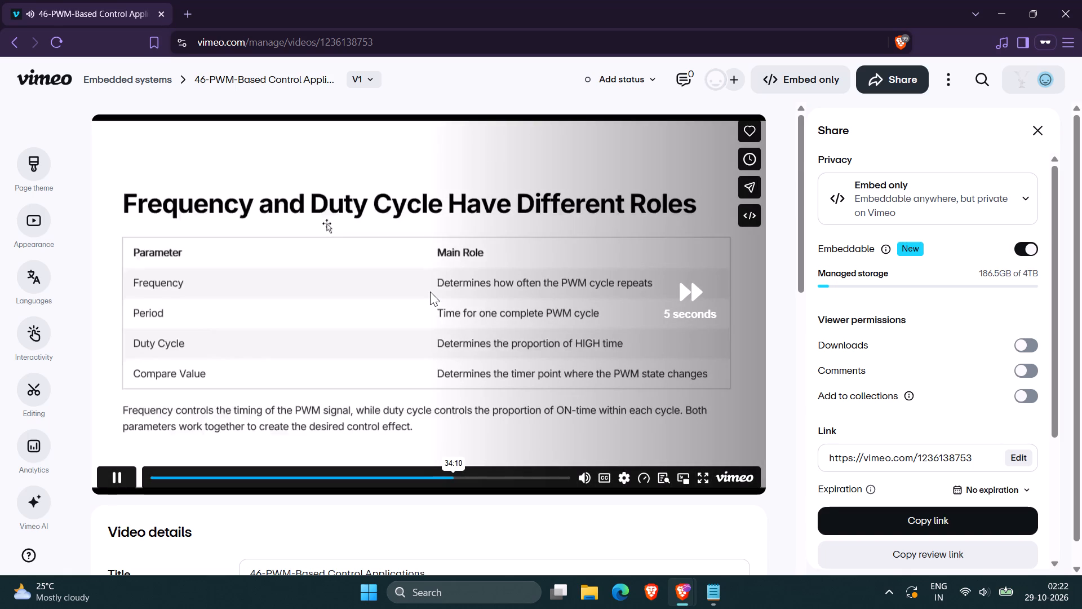
{"action": "key", "text": "Right"}
{"action": "key", "text": "Right"}
{"action": "key", "text": "Right"}
{"action": "key", "text": "Right"}
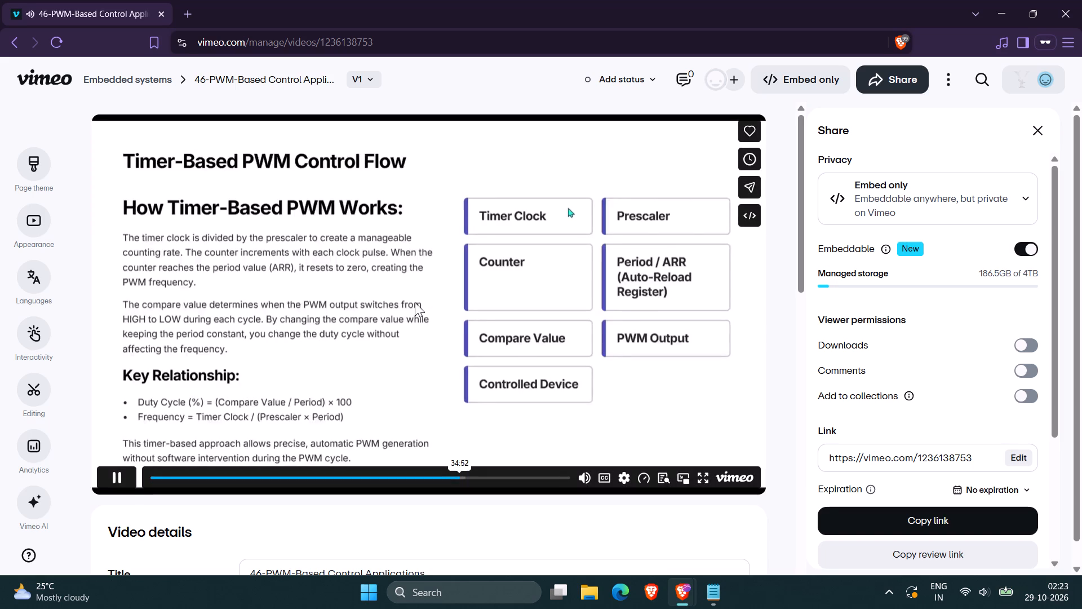
Review the "Timer-Based PWM Control Flow" slide by skipping forward in 5-second jumps to about 38:20.
{"action": "key", "text": "Right"}
{"action": "key", "text": "Right"}
{"action": "key", "text": "Right"}
{"action": "key", "text": "Right"}
{"action": "key", "text": "Right"}
{"action": "key", "text": "Right"}
{"action": "key", "text": "Right"}
{"action": "key", "text": "Right"}
{"action": "key", "text": "Right"}
{"action": "key", "text": "Right"}
{"action": "key", "text": "Right"}
{"action": "key", "text": "Right"}
{"action": "key", "text": "Right"}
{"action": "key", "text": "Right"}
{"action": "key", "text": "Right"}
{"action": "key", "text": "Right"}
{"action": "key", "text": "Right"}
{"action": "key", "text": "Right"}
{"action": "key", "text": "Right"}
{"action": "key", "text": "Right"}
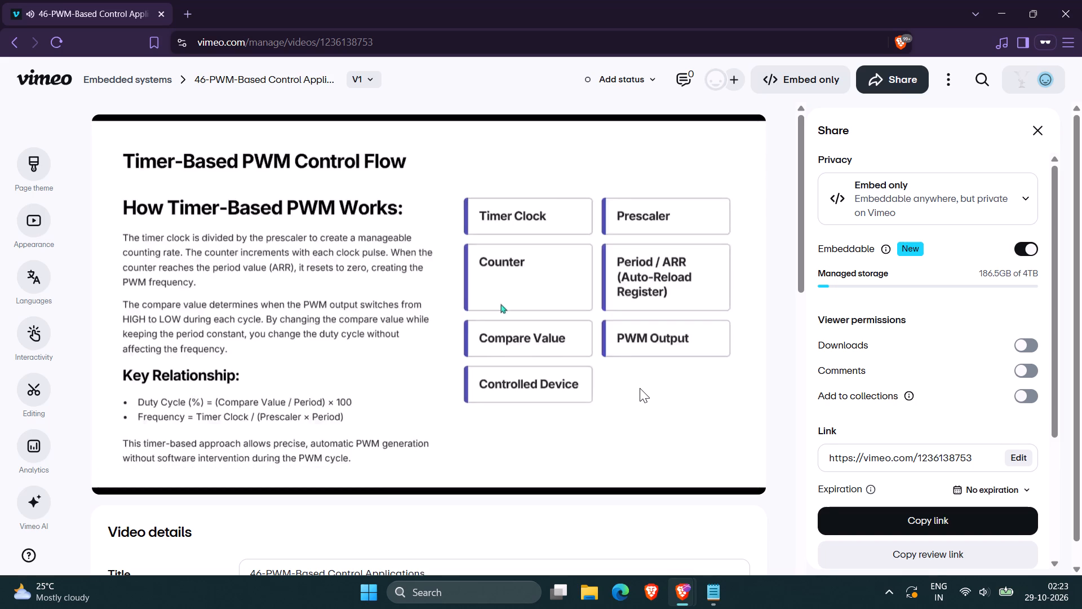
{"action": "key", "text": "Right"}
{"action": "key", "text": "Right"}
{"action": "key", "text": "Right"}
{"action": "key", "text": "Right"}
{"action": "key", "text": "Right"}
{"action": "key", "text": "Right"}
{"action": "key", "text": "Right"}
{"action": "key", "text": "Right"}
{"action": "key", "text": "Right"}
{"action": "key", "text": "Right"}
{"action": "key", "text": "Right"}
{"action": "key", "text": "Right"}
{"action": "key", "text": "Right"}
{"action": "key", "text": "Right"}
{"action": "key", "text": "Right"}
{"action": "key", "text": "Right"}
{"action": "key", "text": "Right"}
{"action": "key", "text": "Right"}
{"action": "key", "text": "Right"}
{"action": "key", "text": "Right"}
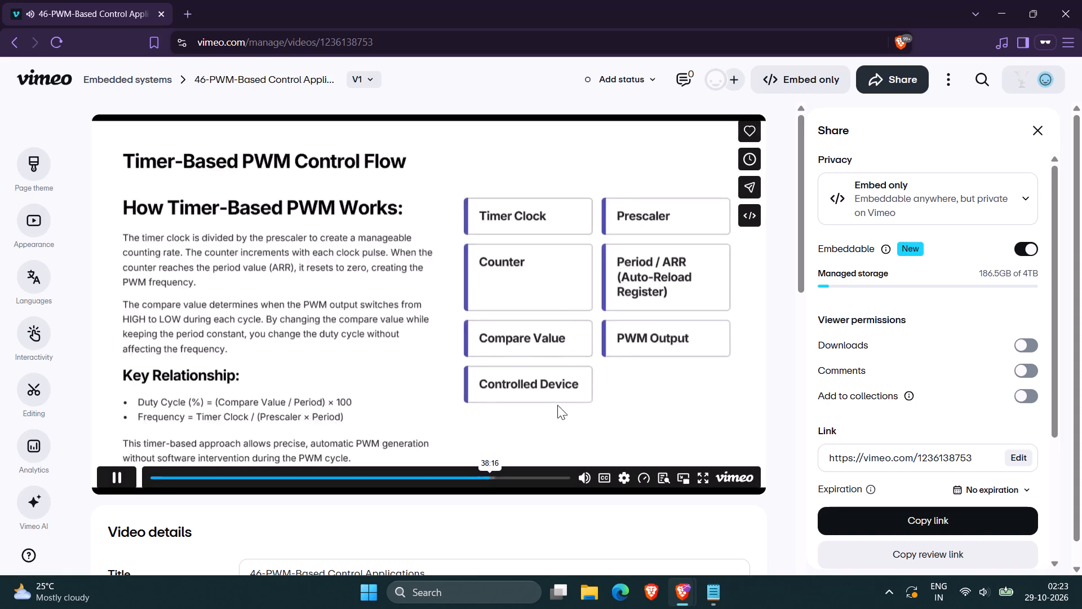
Jump ahead in the video to about 40:11, 42:00 and 44:00 to sample the "Comparing PWM Applications" and "Completed Worked Example" slides.
{"action": "left_click", "coordinate": [507, 478]}
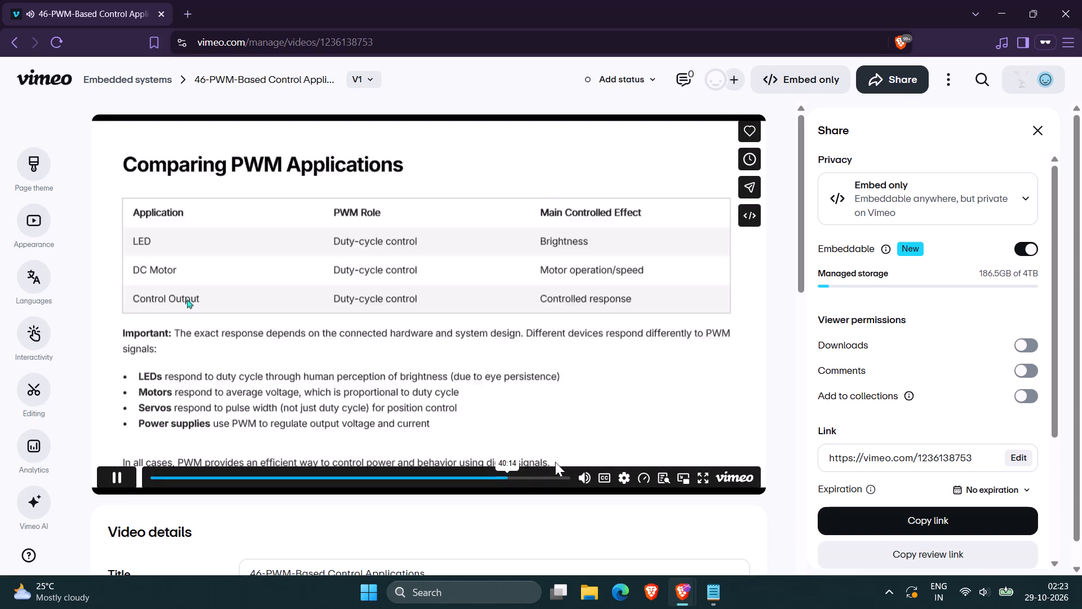
{"action": "left_click", "coordinate": [524, 476]}
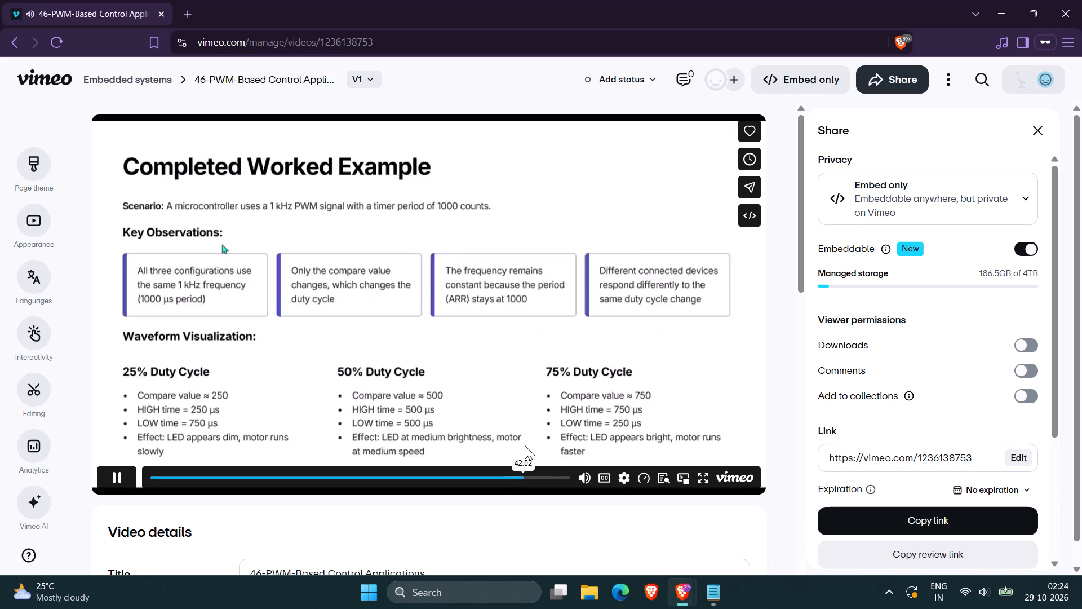
{"action": "left_click", "coordinate": [542, 478]}
Skip forward in 5-second jumps to the "Frequently Asked Questions" slide and step back two jumps to recheck its start.
{"action": "key", "text": "Right"}
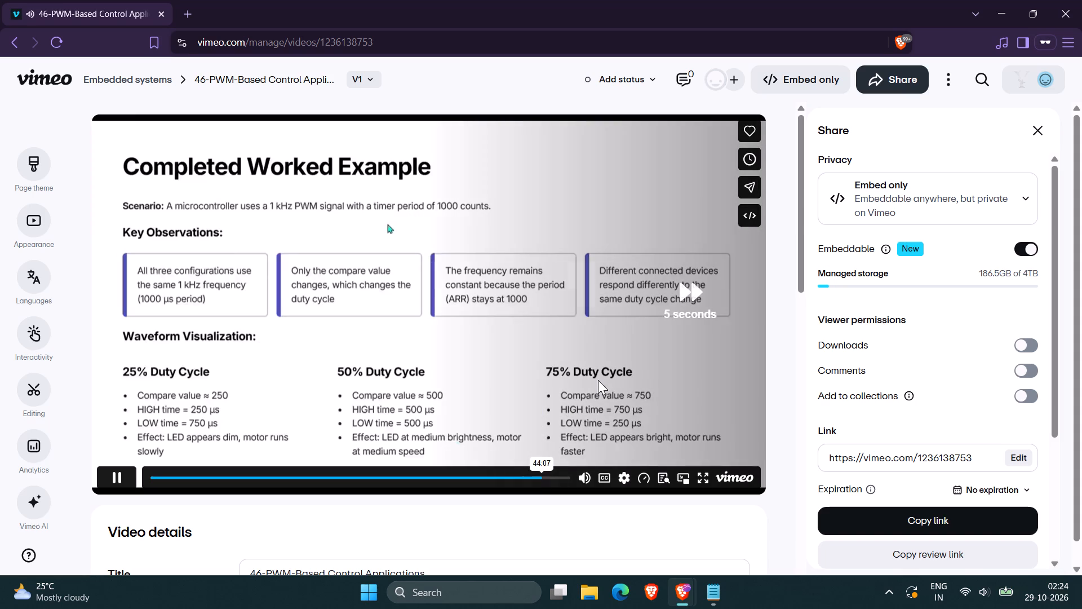
{"action": "key", "text": "Right"}
{"action": "key", "text": "Right"}
{"action": "key", "text": "Right"}
{"action": "key", "text": "Right"}
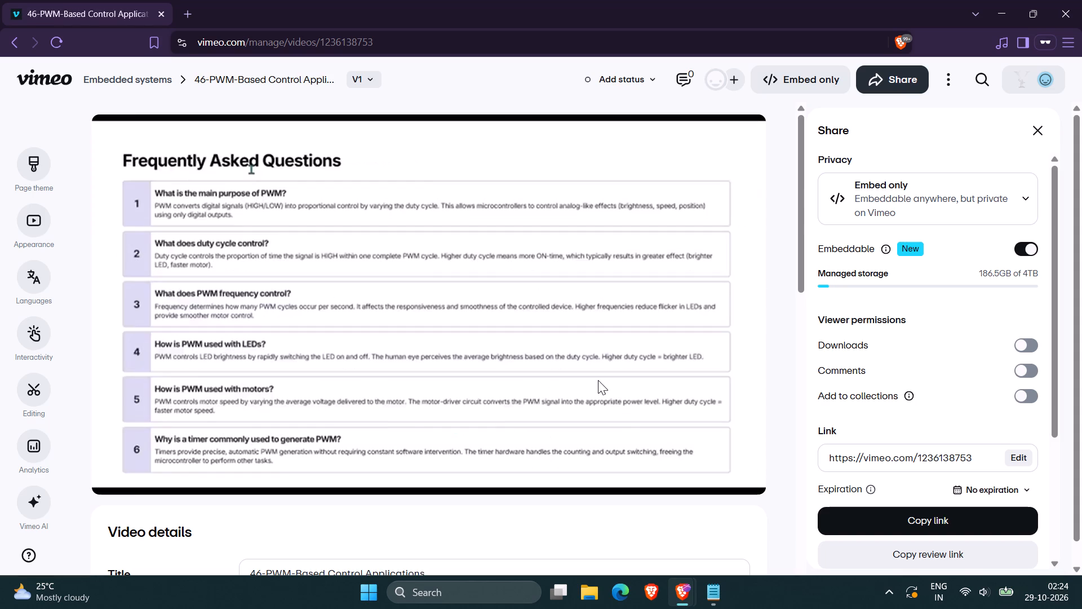
{"action": "key", "text": "Right"}
{"action": "key", "text": "Right"}
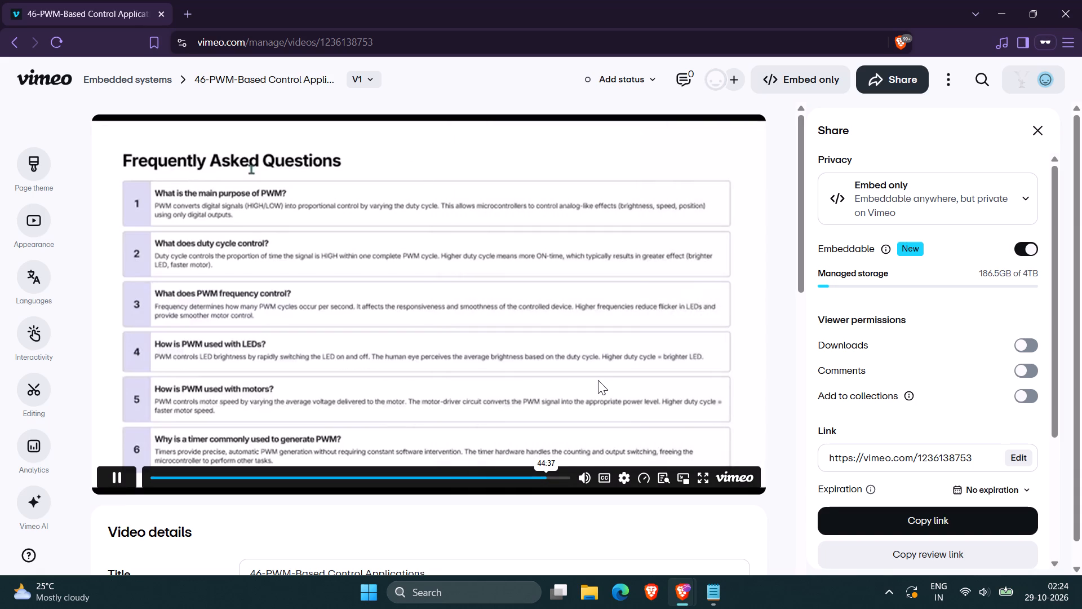
{"action": "left_click", "coordinate": [514, 328]}
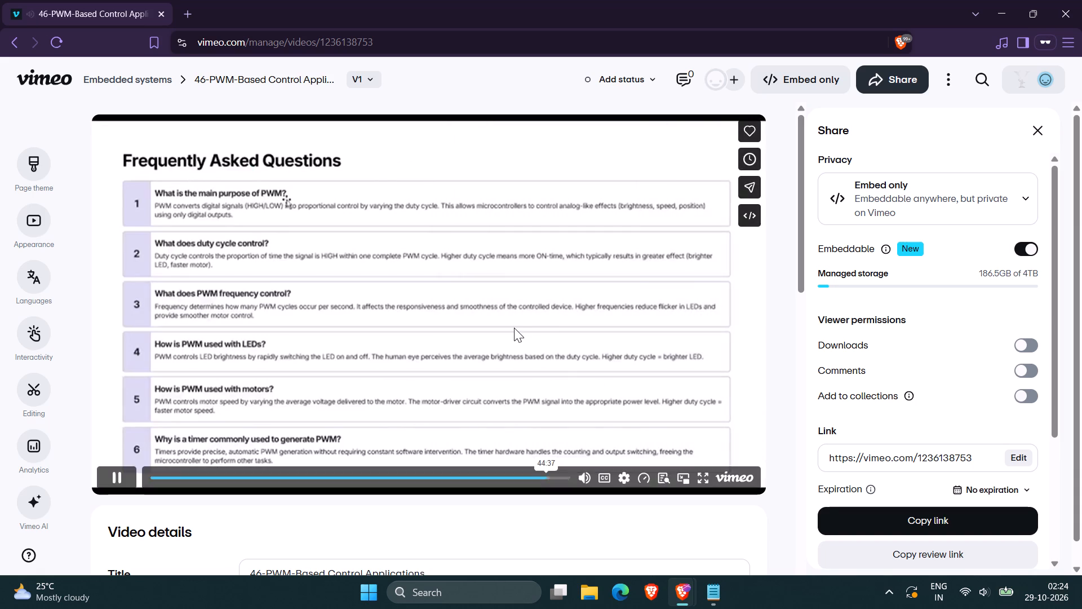
{"action": "key", "text": "Left"}
{"action": "key", "text": "Left"}
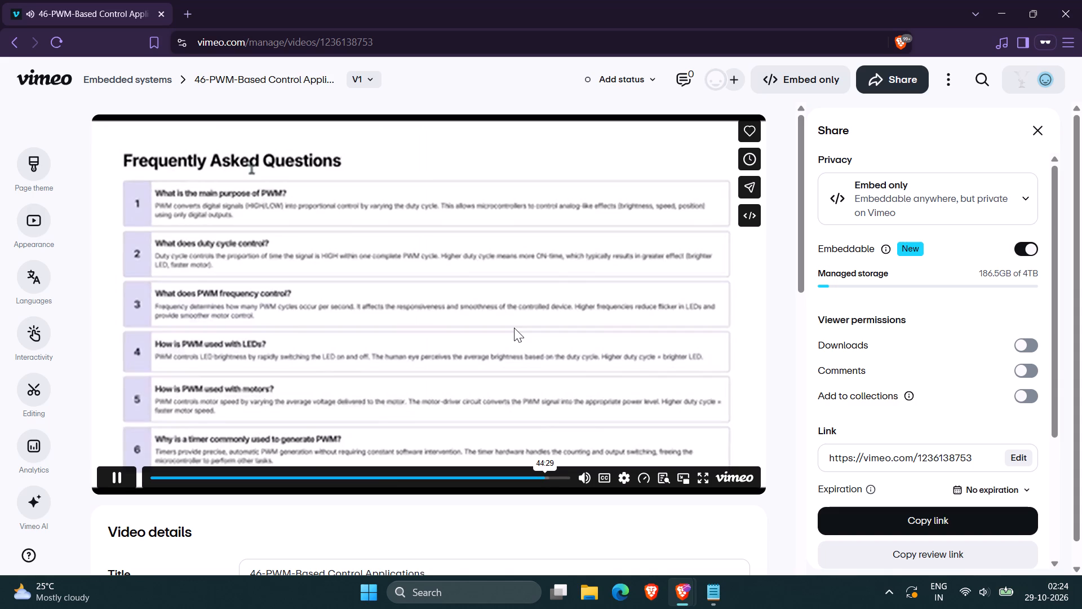
Set the video's playback quality to 1080p.
{"action": "left_click", "coordinate": [624, 481]}
{"action": "left_click", "coordinate": [650, 405]}
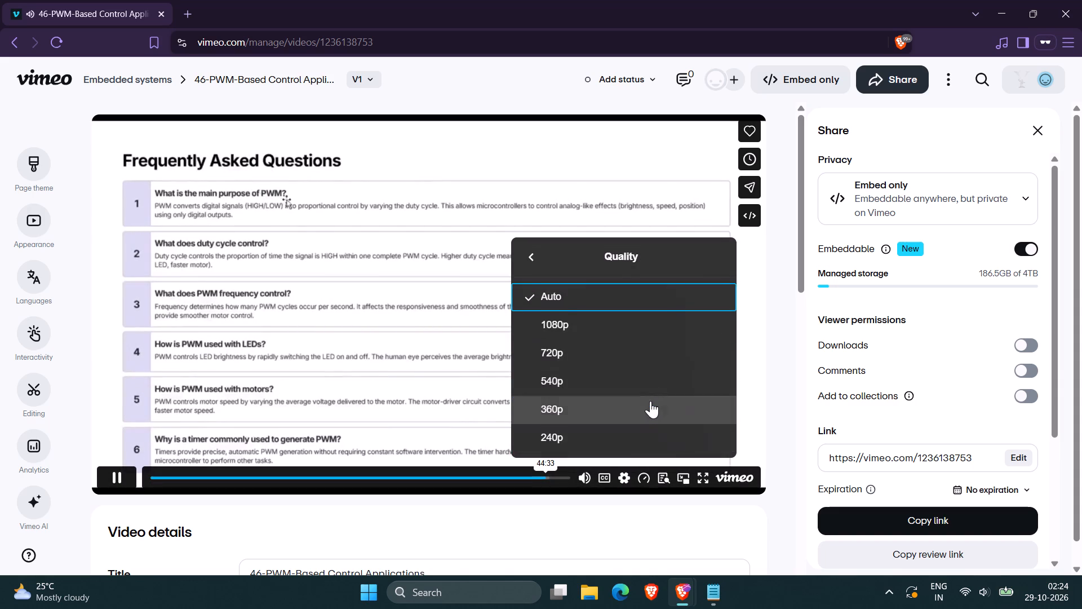
{"action": "left_click", "coordinate": [639, 319]}
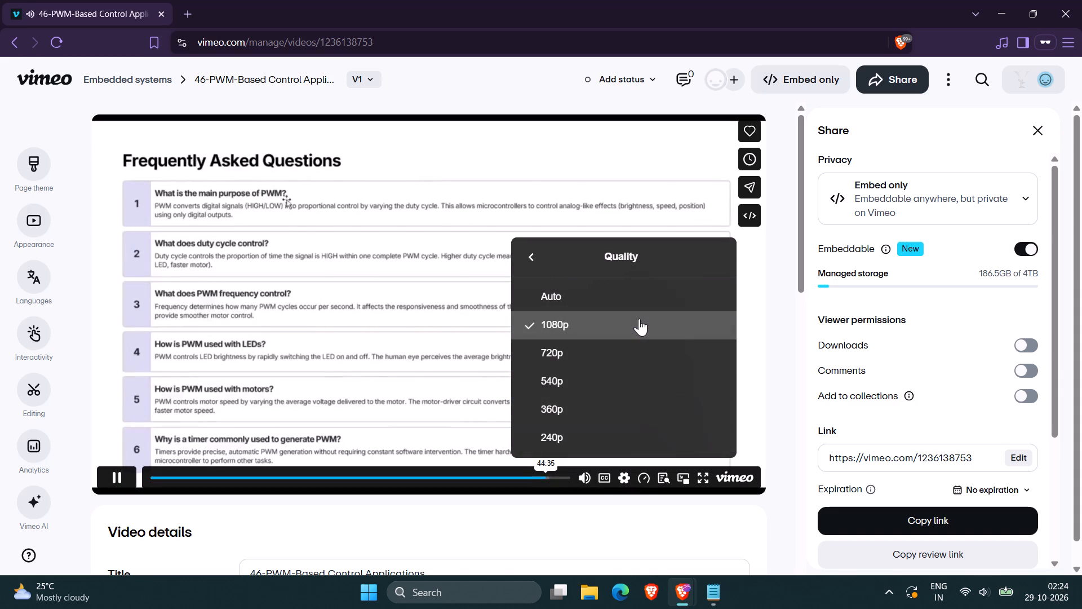
{"action": "left_click", "coordinate": [622, 475]}
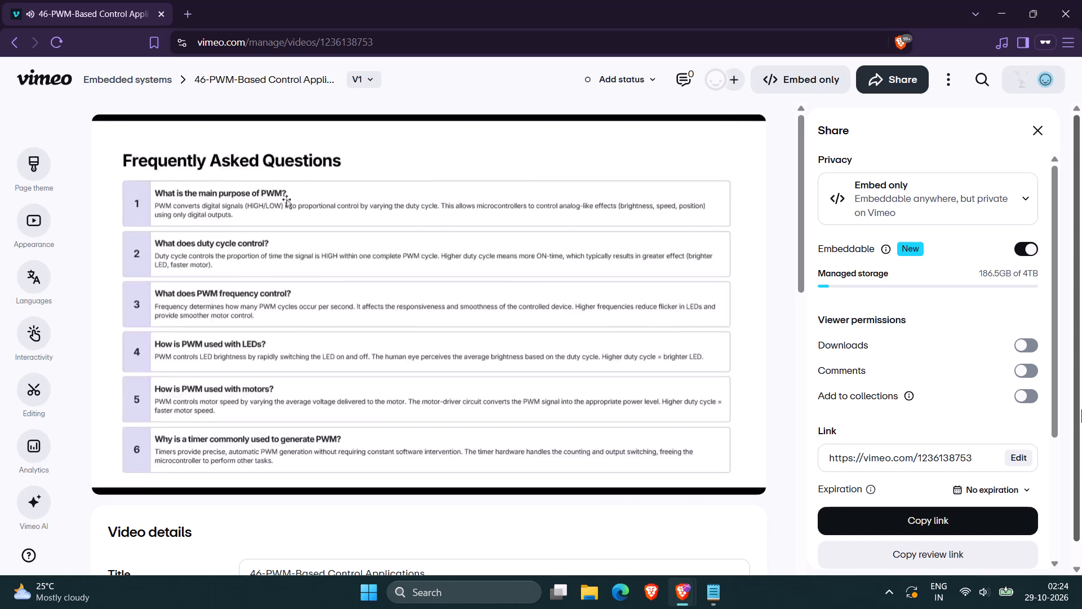
Watch the "Frequently Asked Questions" slide at the new quality and pause the video at about 44:56.
{"action": "left_click_drag", "start_coordinate": [1081, 409], "coordinate": [1074, 461]}
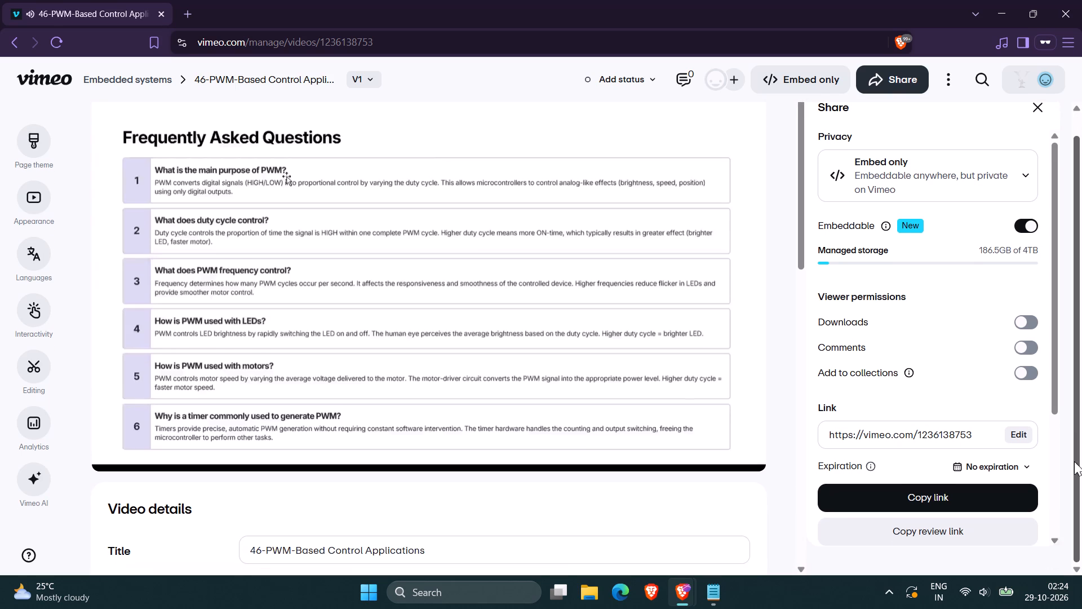
{"action": "left_click_drag", "start_coordinate": [1074, 461], "coordinate": [1081, 372]}
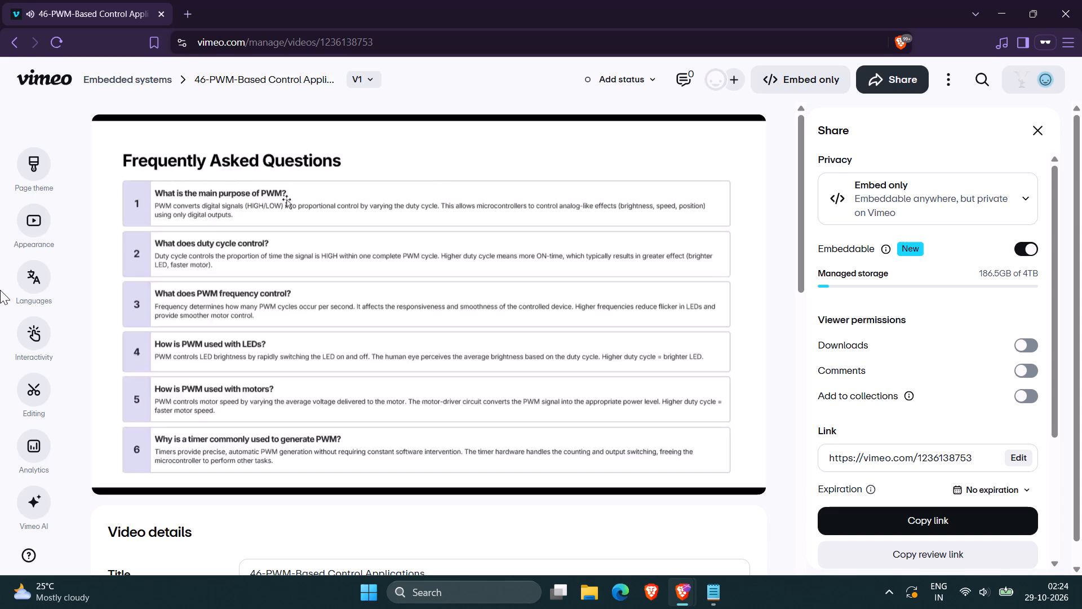
{"action": "left_click", "coordinate": [252, 331]}
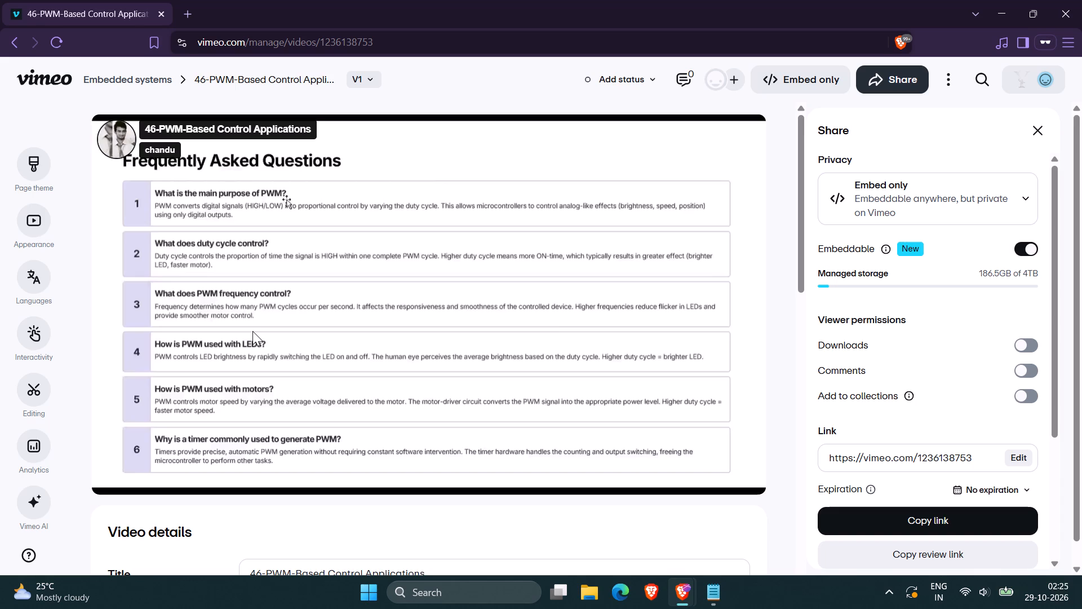
Resume the video on the "Frequently Asked Questions" slide and jump ahead to about 46:23 to sample its ending.
{"action": "left_click", "coordinate": [306, 315]}
{"action": "left_click", "coordinate": [306, 315]}
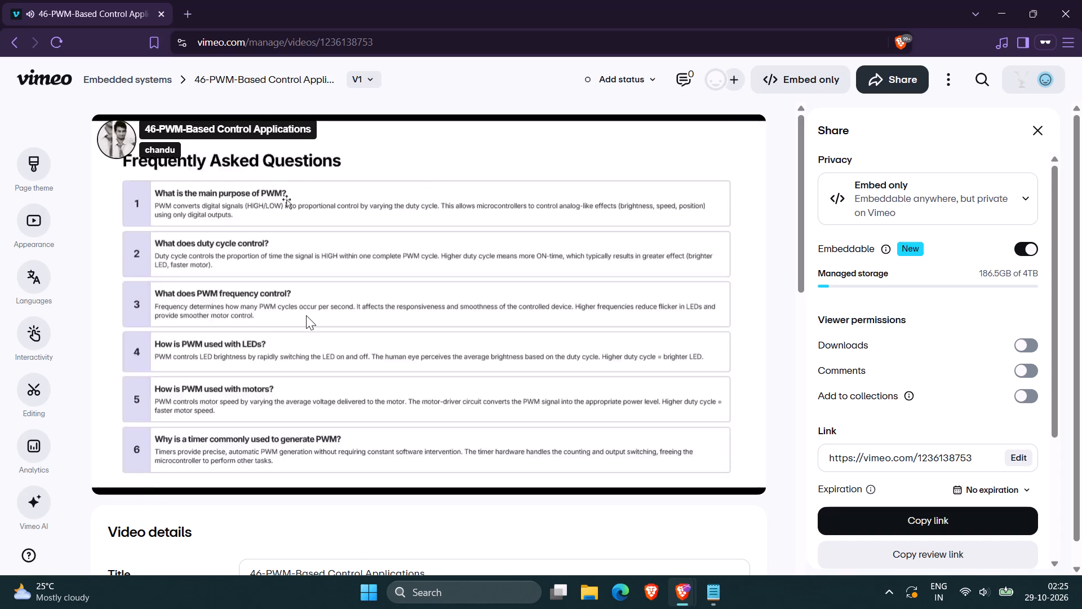
{"action": "left_click", "coordinate": [306, 315]}
{"action": "left_click_drag", "start_coordinate": [306, 315], "coordinate": [311, 305]}
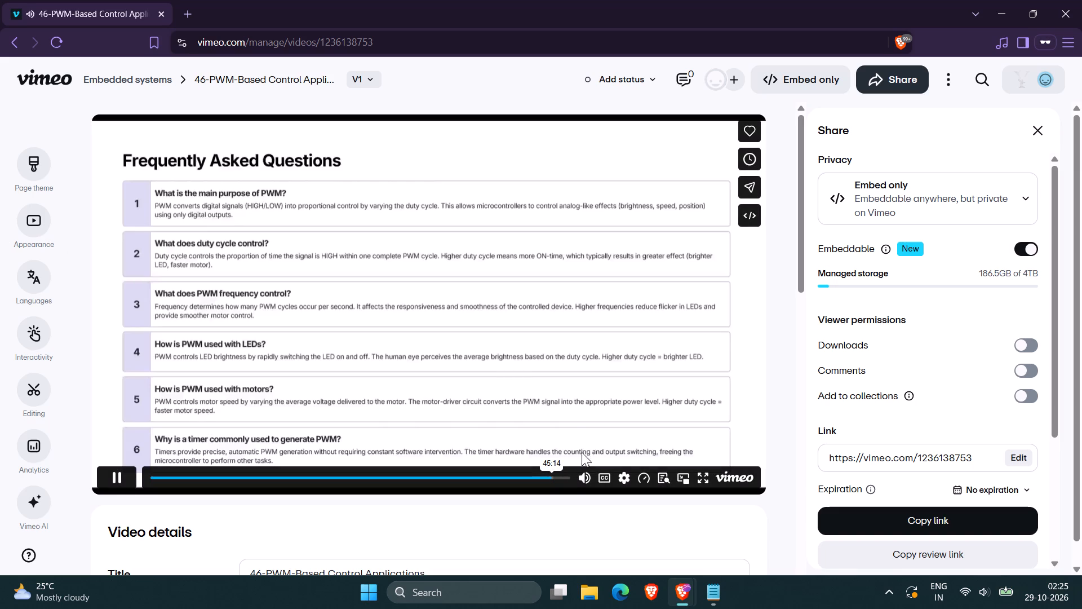
{"action": "left_click", "coordinate": [562, 476]}
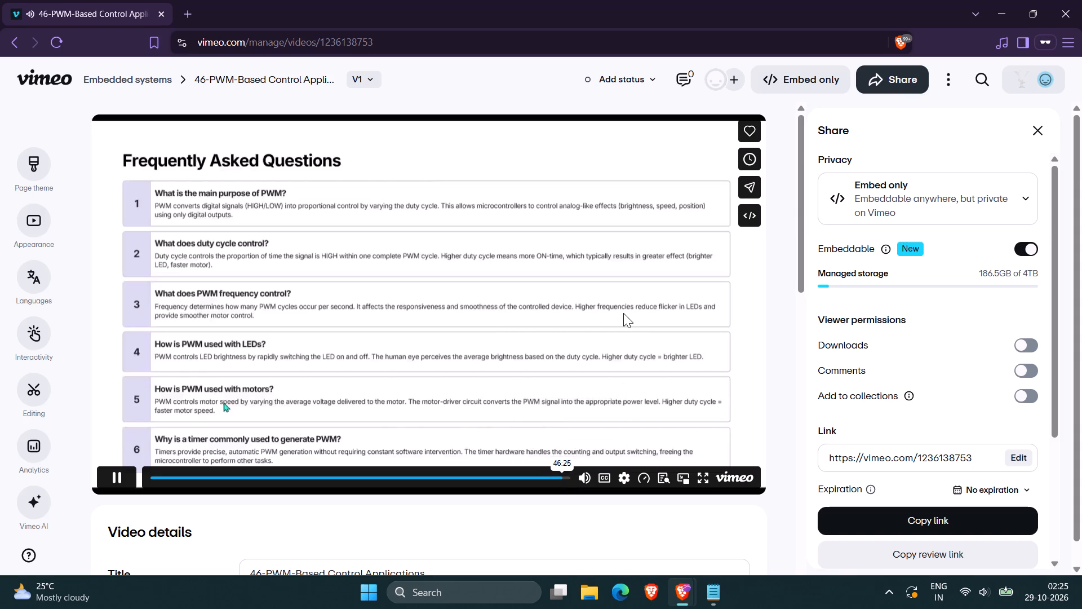
Return to the Embedded systems folder, open the video "57-UART Communication Errors (1080)" and start playing it.
{"action": "left_click", "coordinate": [119, 79]}
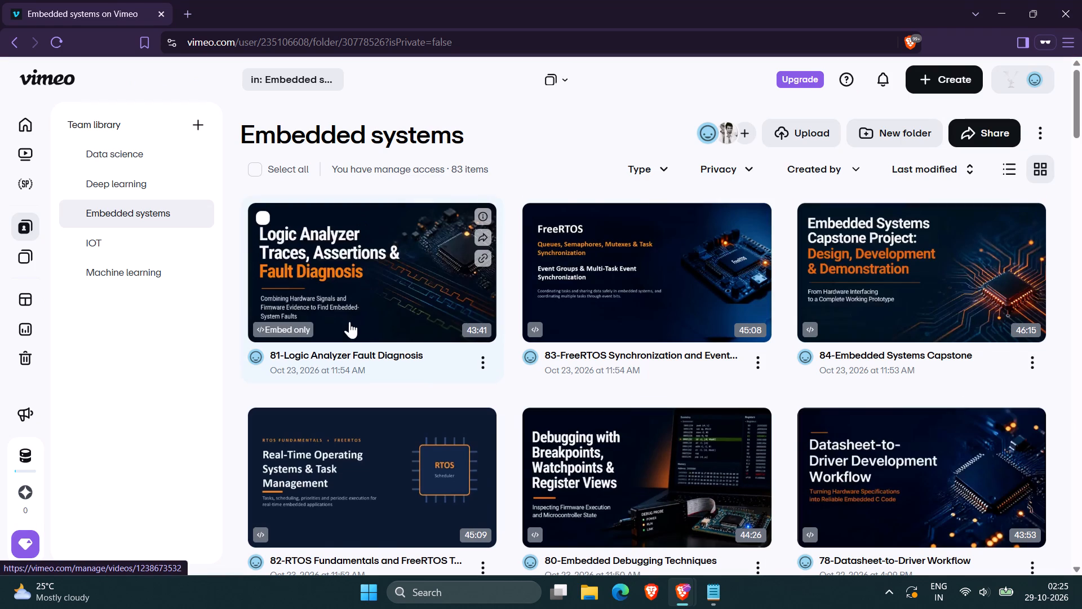
{"action": "scroll", "coordinate": [349, 321], "scroll_direction": "down", "scroll_amount": 12}
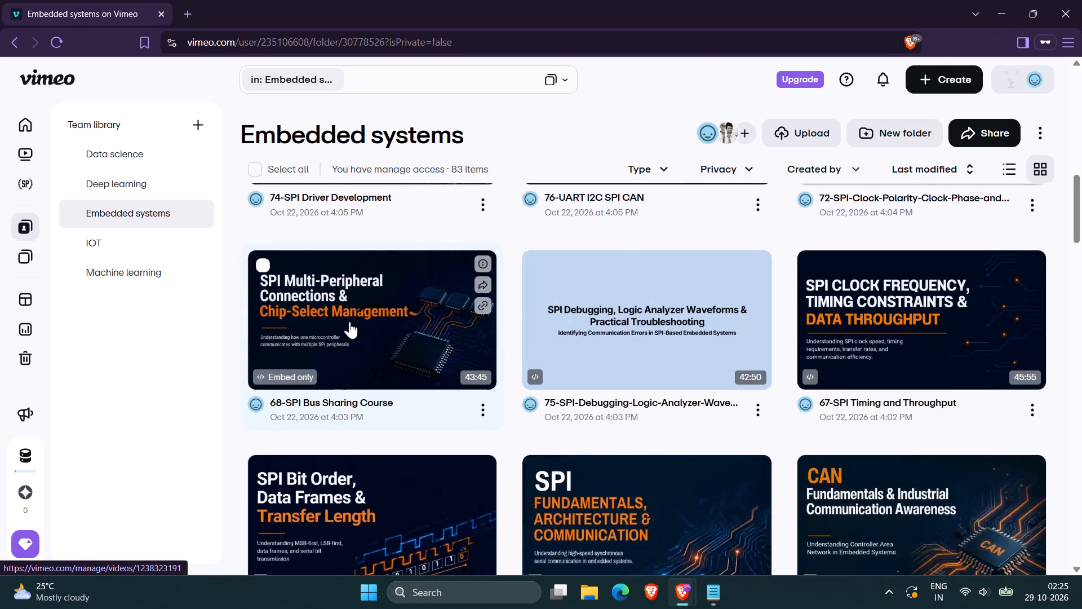
{"action": "scroll", "coordinate": [349, 321], "scroll_direction": "down", "scroll_amount": 5}
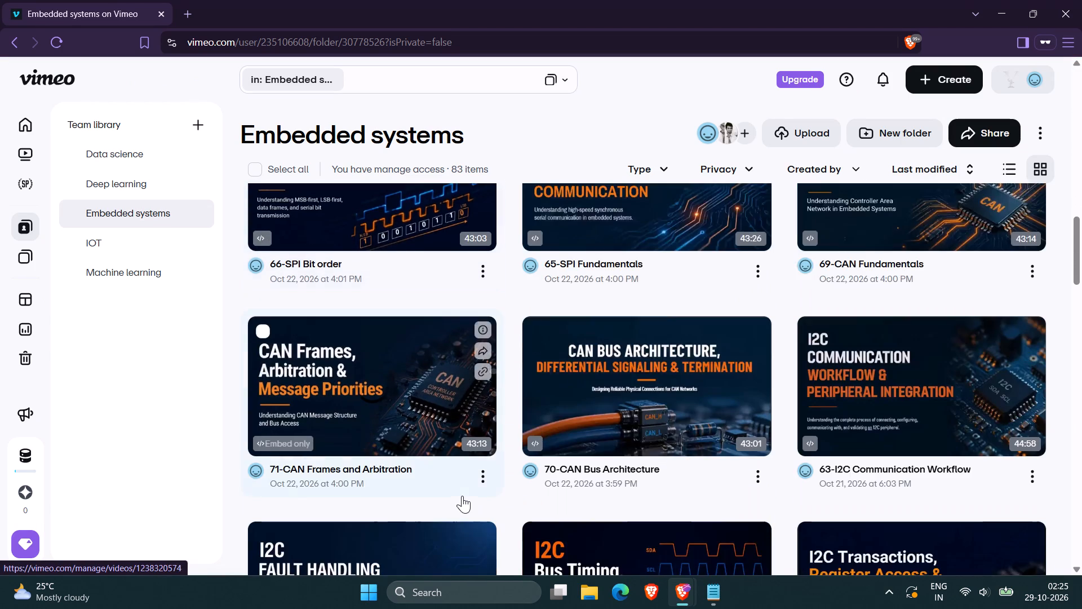
{"action": "scroll", "coordinate": [462, 496], "scroll_direction": "down", "scroll_amount": 6}
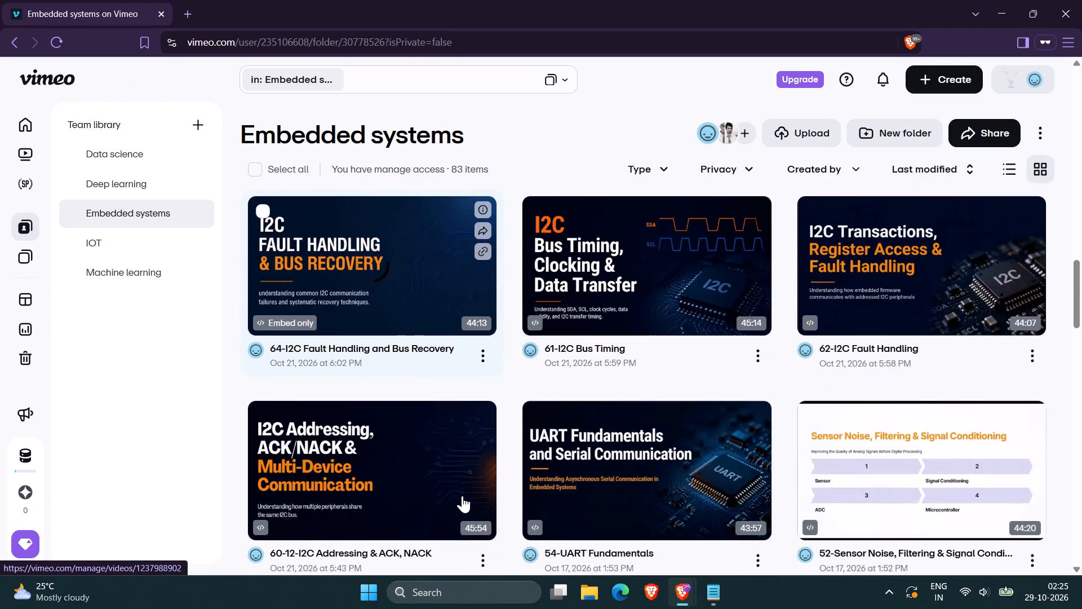
{"action": "scroll", "coordinate": [462, 496], "scroll_direction": "down", "scroll_amount": 3}
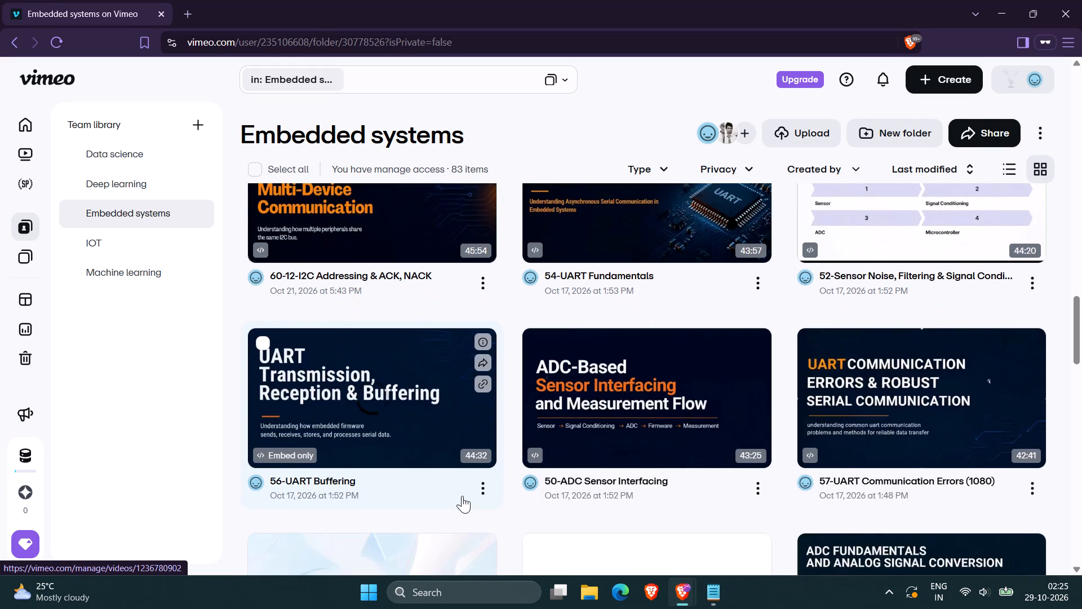
{"action": "scroll", "coordinate": [462, 496], "scroll_direction": "down", "scroll_amount": 1}
{"action": "left_click", "coordinate": [951, 409]}
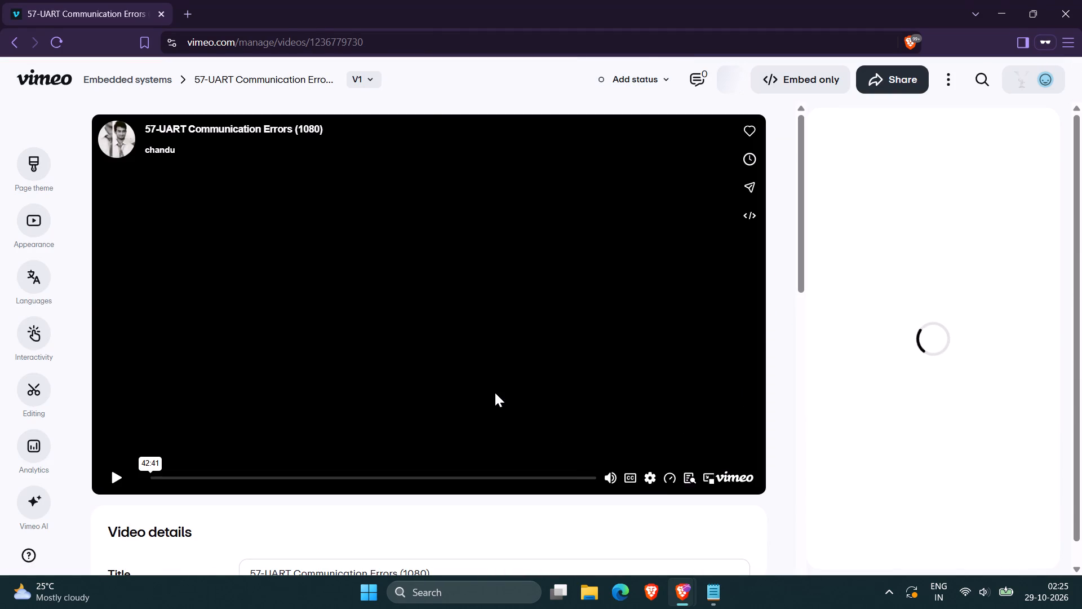
{"action": "left_click", "coordinate": [446, 305]}
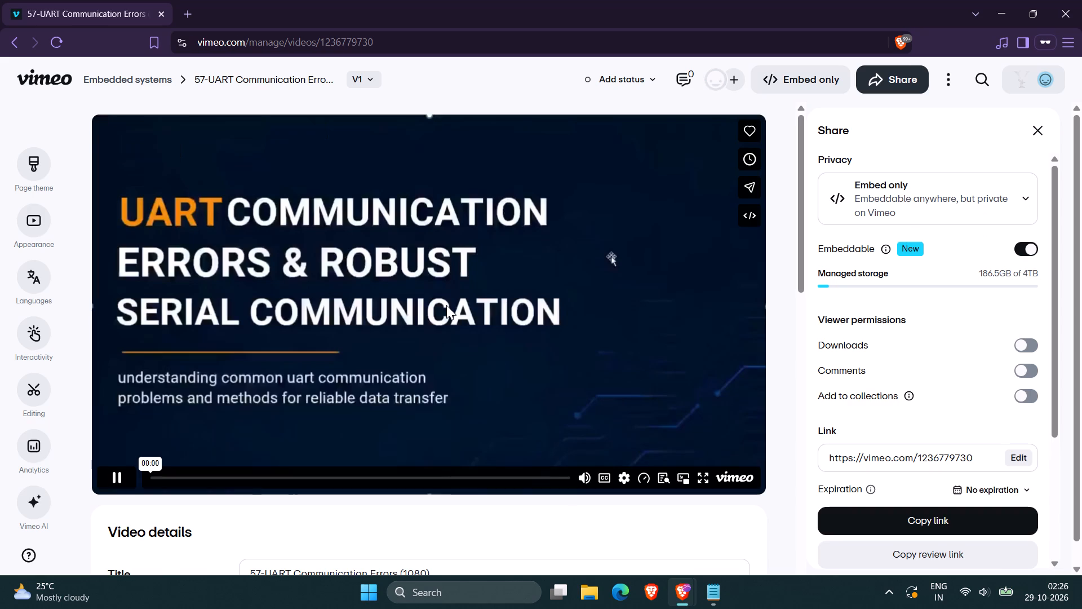
Show the UART Communication Errors video in full screen and set its playback quality to 1080p.
{"action": "left_click", "coordinate": [700, 479]}
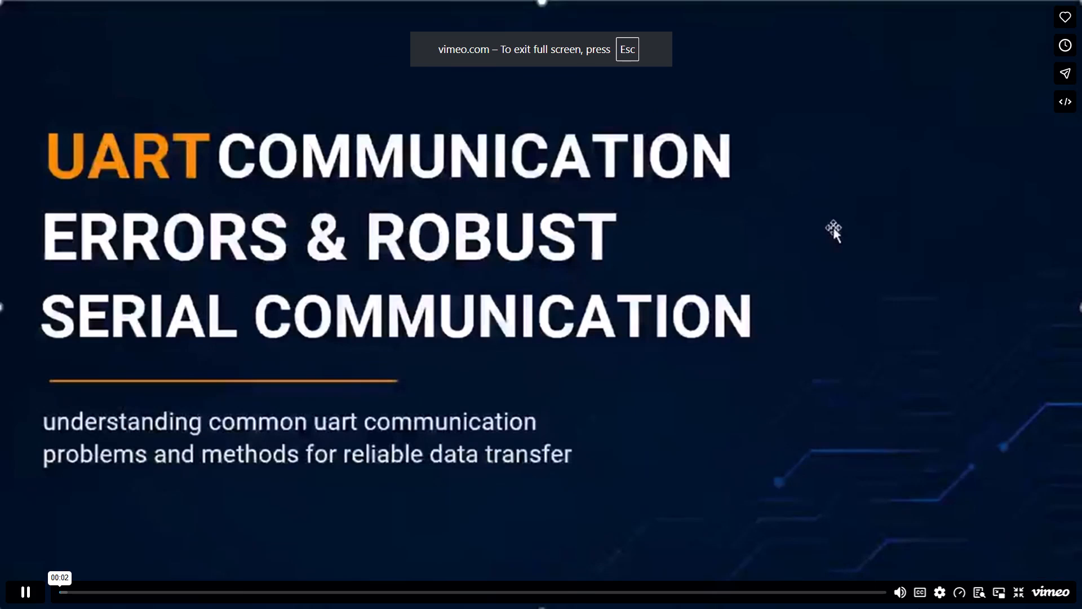
{"action": "left_click", "coordinate": [946, 592]}
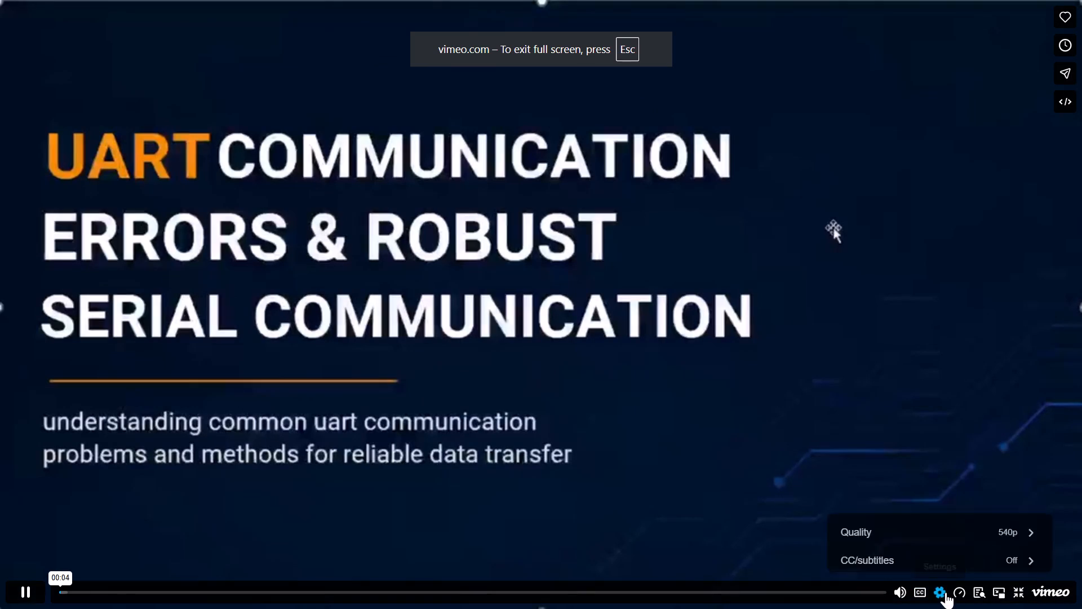
{"action": "left_click", "coordinate": [950, 536]}
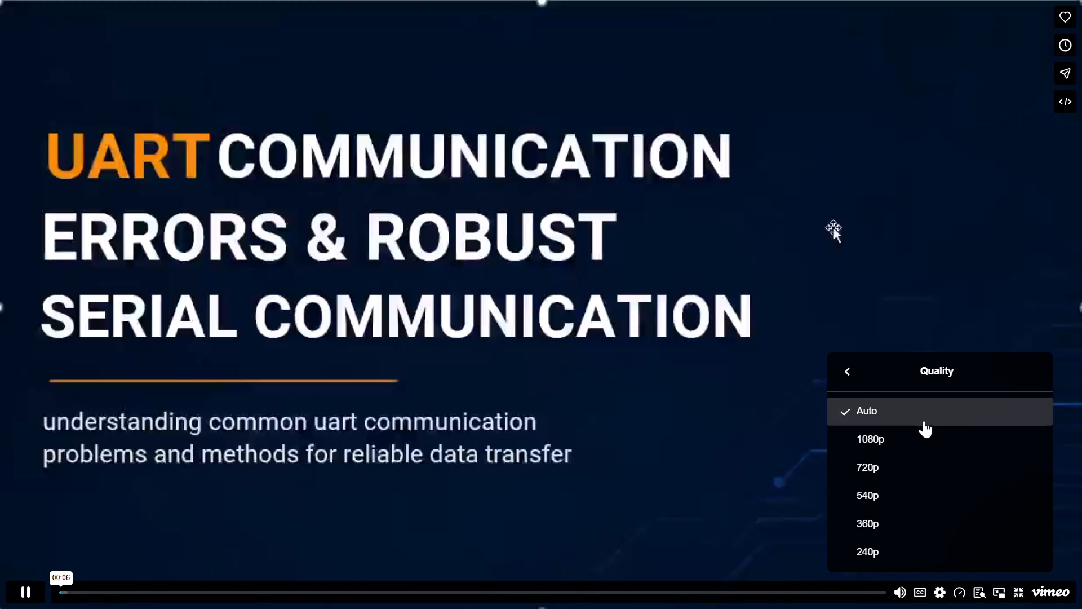
{"action": "left_click", "coordinate": [920, 428]}
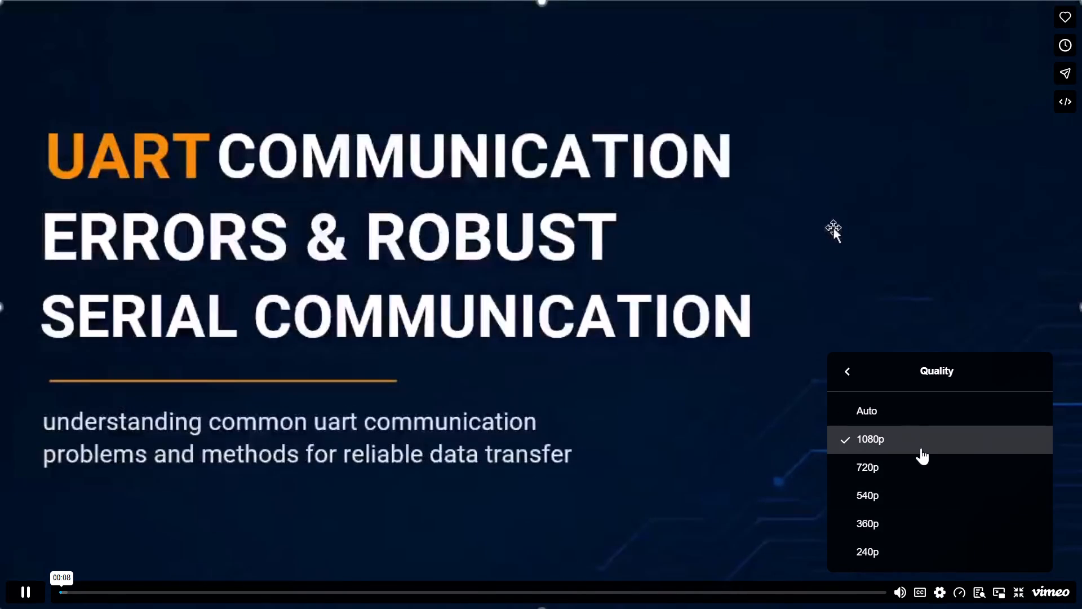
{"action": "left_click", "coordinate": [941, 598]}
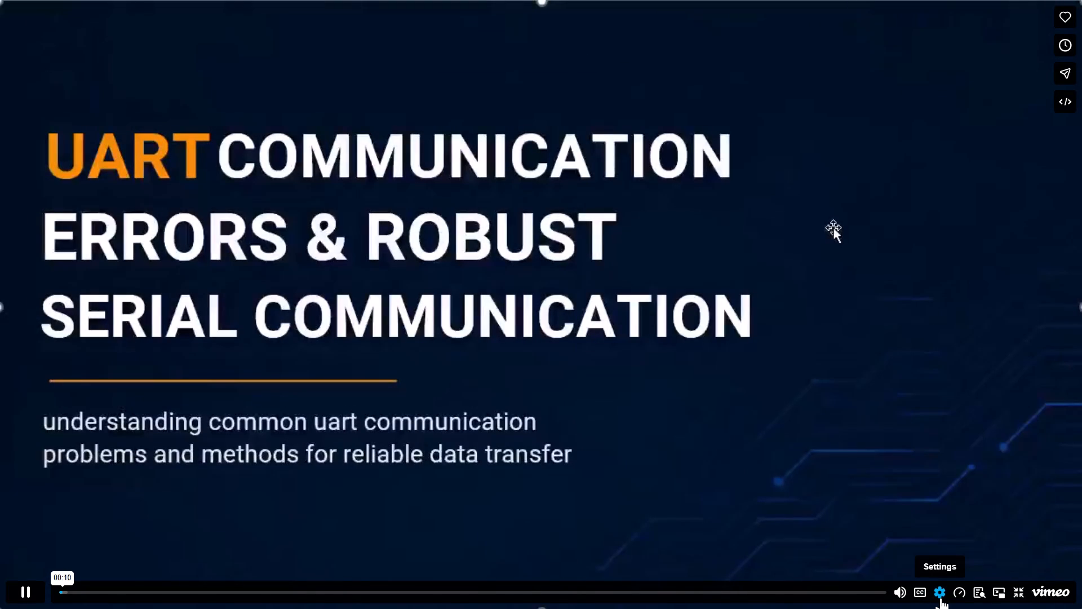
Switch to Notepad and replace the leading periods of Episode 46's four observations with the ● bullet copied from Episode 58.
{"action": "key", "text": "alt+Tab"}
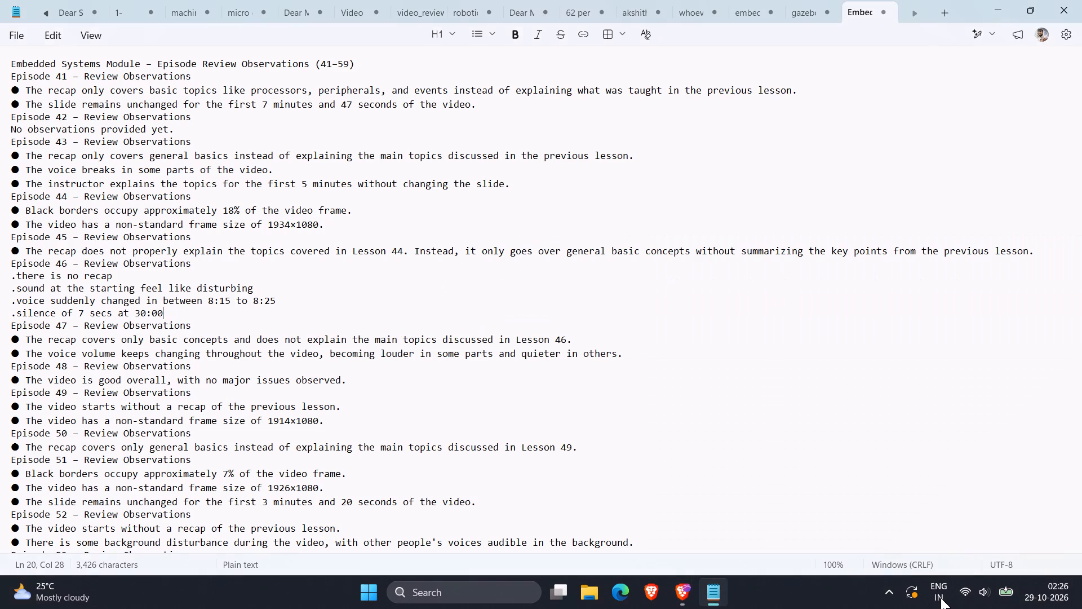
{"action": "scroll", "coordinate": [459, 377], "scroll_direction": "down", "scroll_amount": 2}
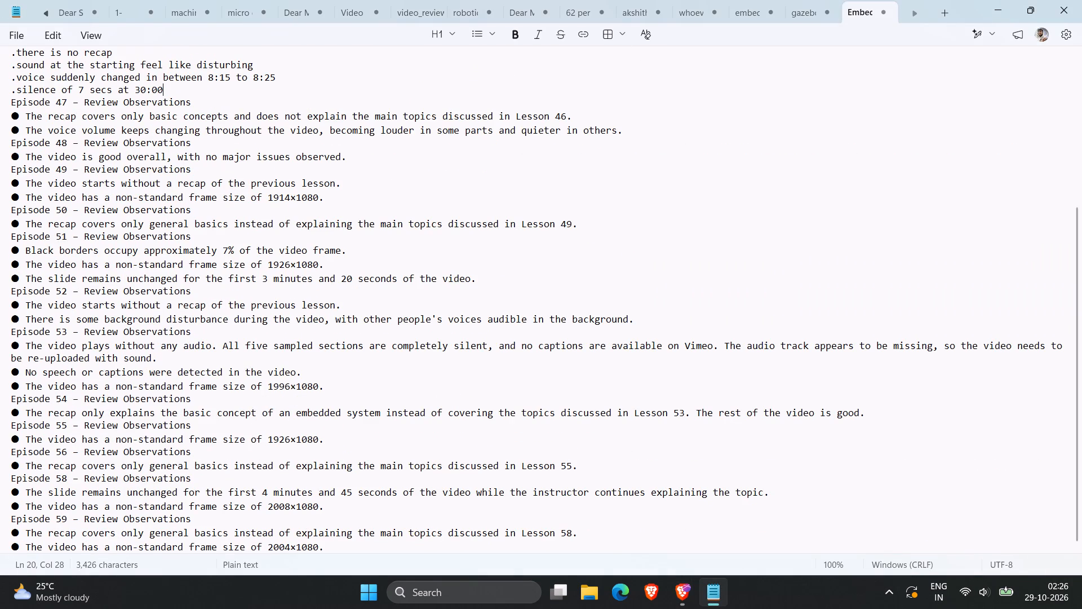
{"action": "left_click_drag", "start_coordinate": [23, 492], "coordinate": [1, 495]}
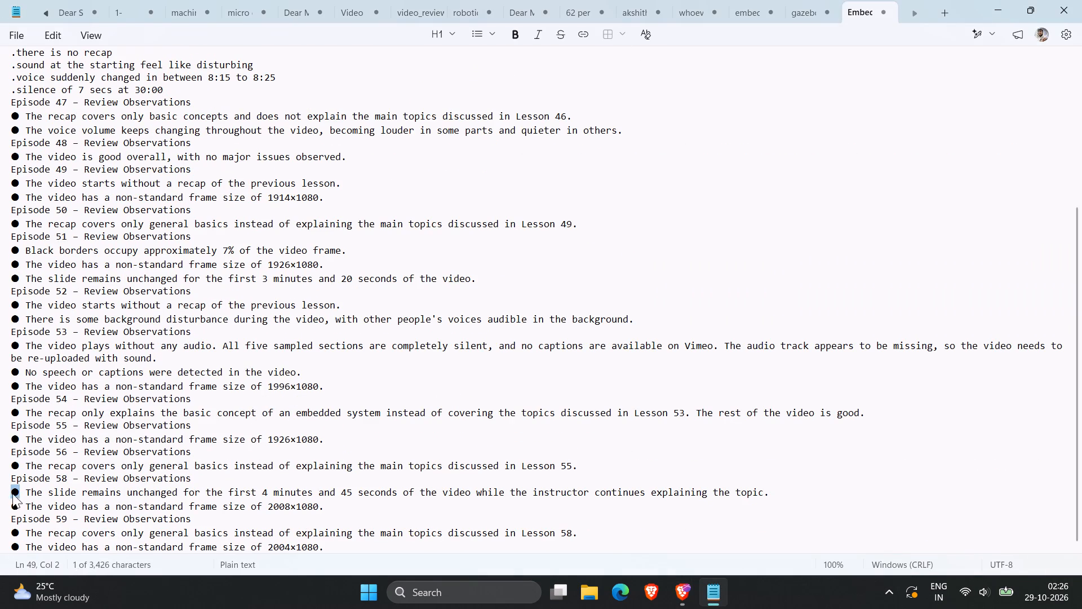
{"action": "key", "text": "ctrl+c"}
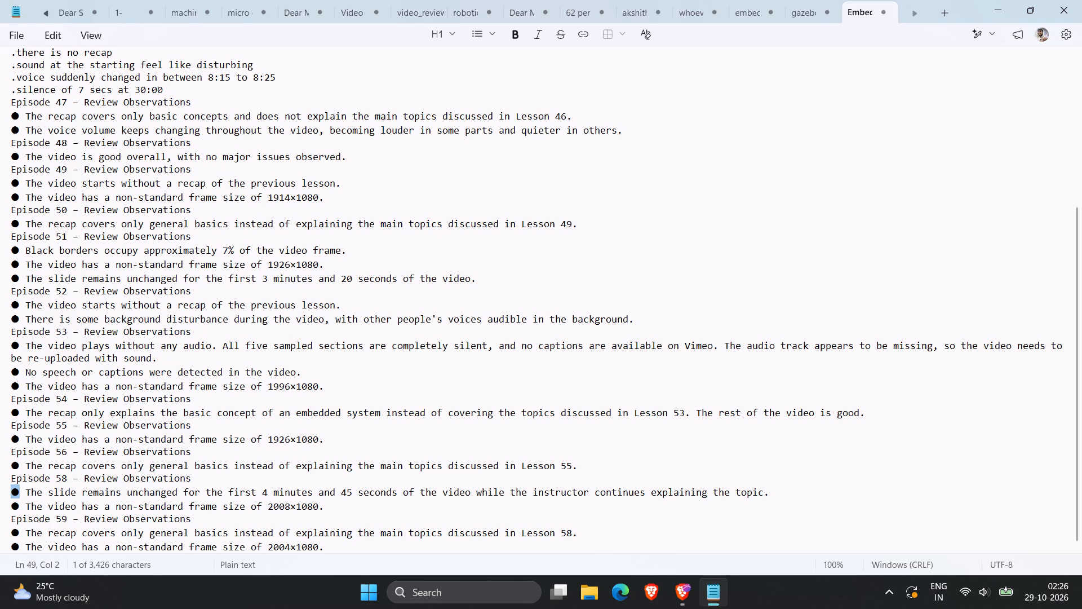
{"action": "scroll", "coordinate": [144, 369], "scroll_direction": "up", "scroll_amount": 2}
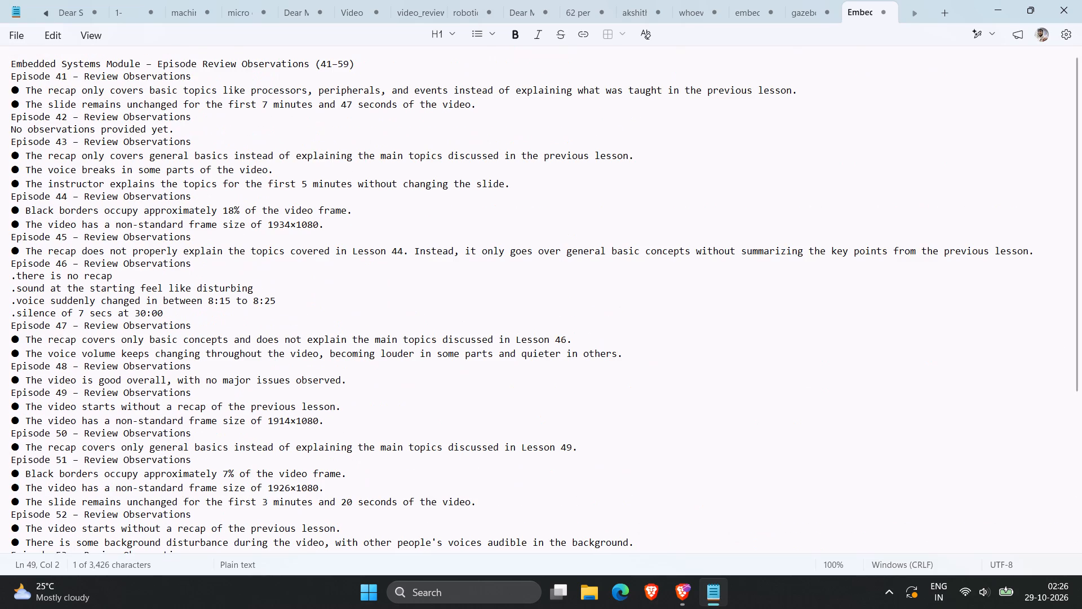
{"action": "left_click", "coordinate": [17, 277]}
{"action": "key", "text": "BackSpace"}
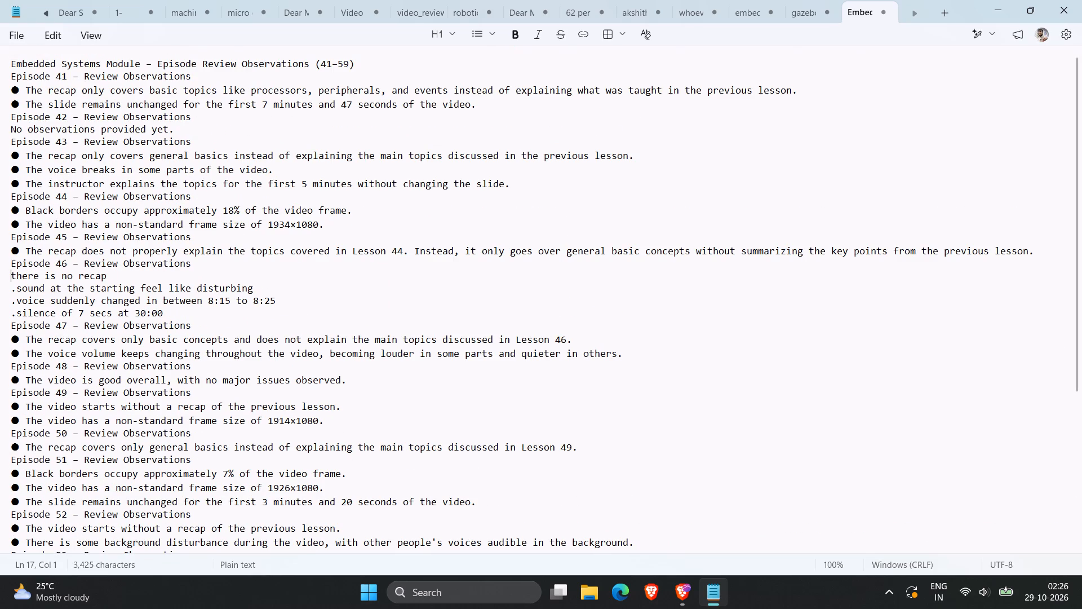
{"action": "key", "text": "ctrl+v"}
{"action": "key", "text": "Down"}
{"action": "key", "text": "Left"}
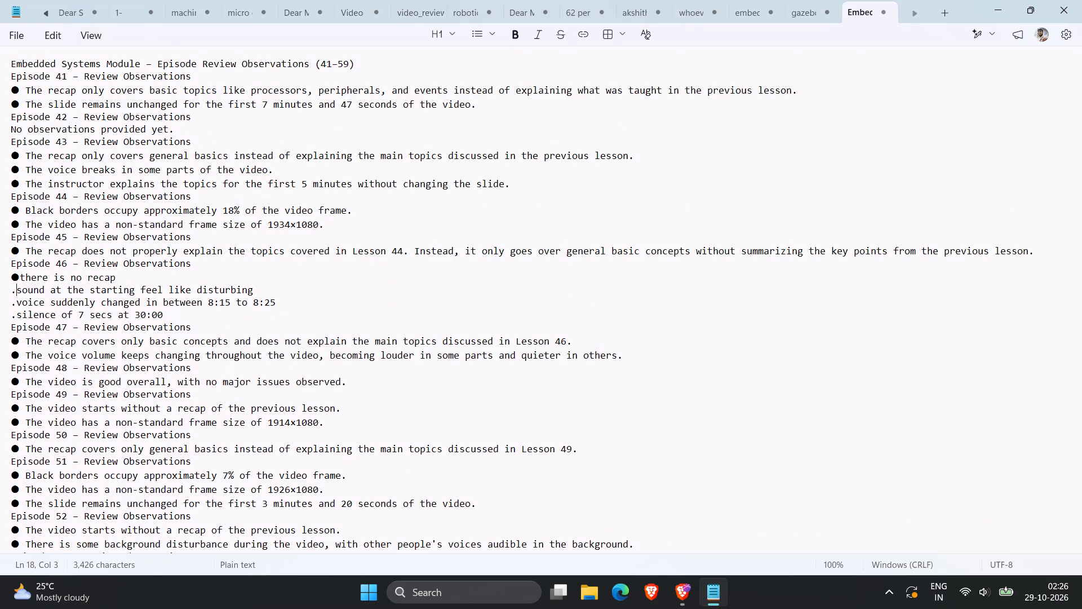
{"action": "key", "text": "BackSpace"}
{"action": "key", "text": "ctrl+v"}
{"action": "key", "text": "Down"}
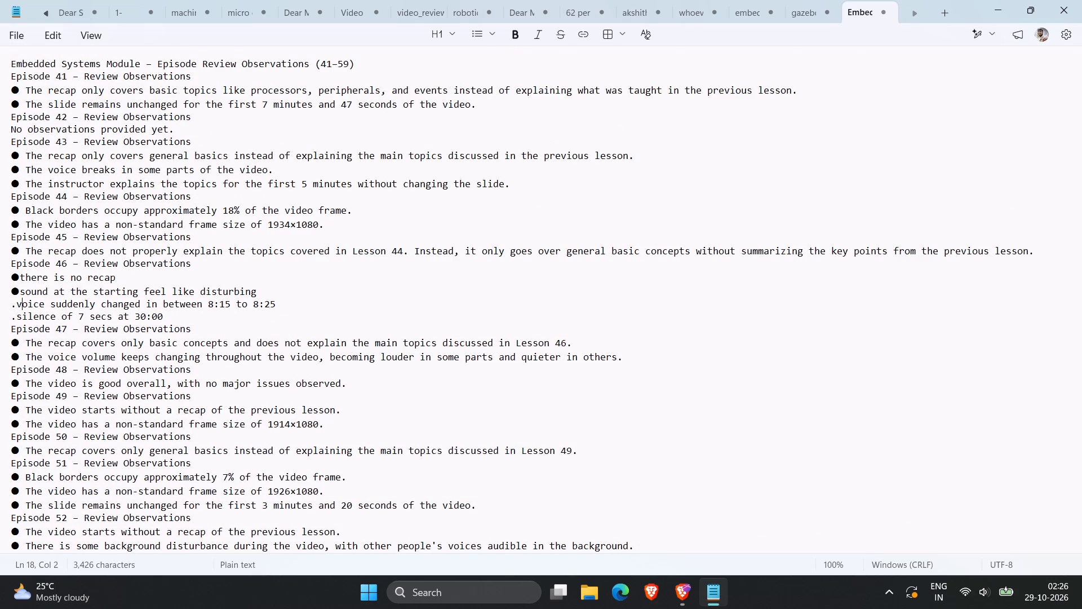
{"action": "key", "text": "Left"}
{"action": "key", "text": "BackSpace"}
{"action": "key", "text": "ctrl+v"}
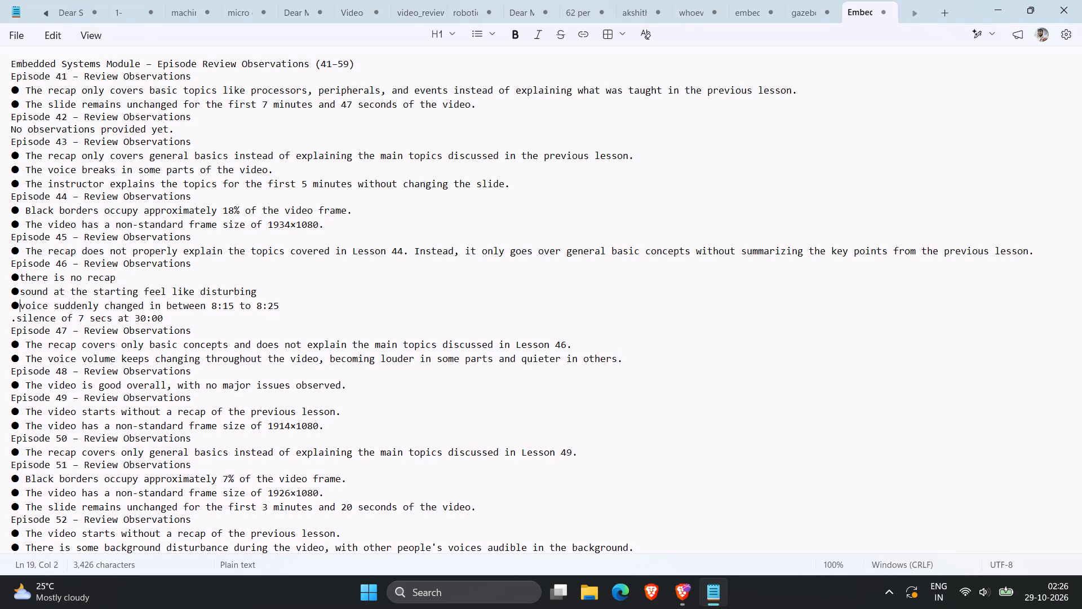
{"action": "key", "text": "Down"}
{"action": "key", "text": "BackSpace"}
{"action": "key", "text": "BackSpace"}
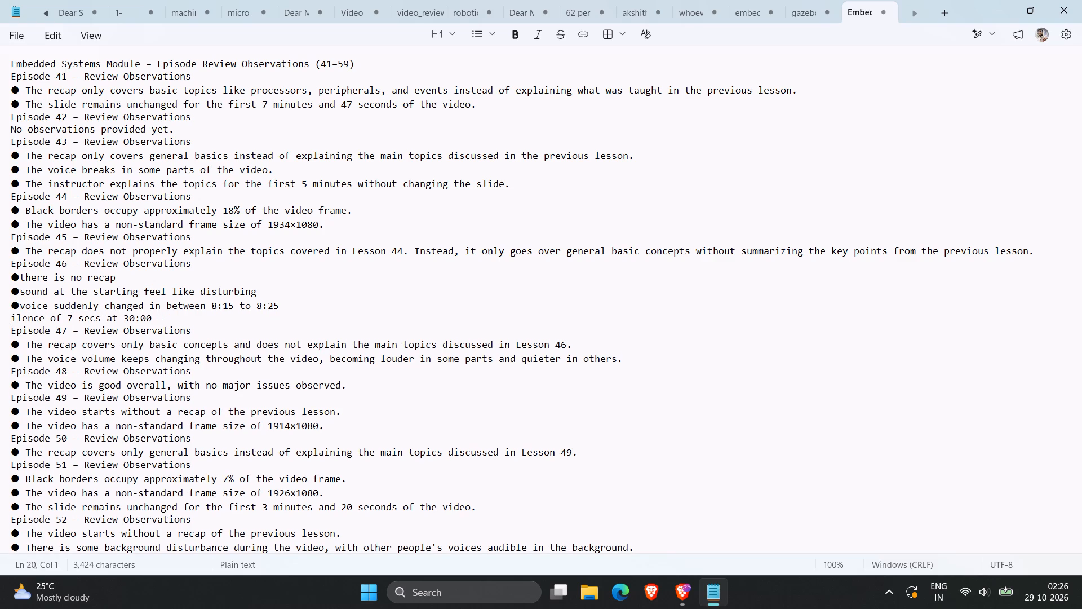
{"action": "key", "text": "ctrl+v"}
{"action": "key", "text": "s"}
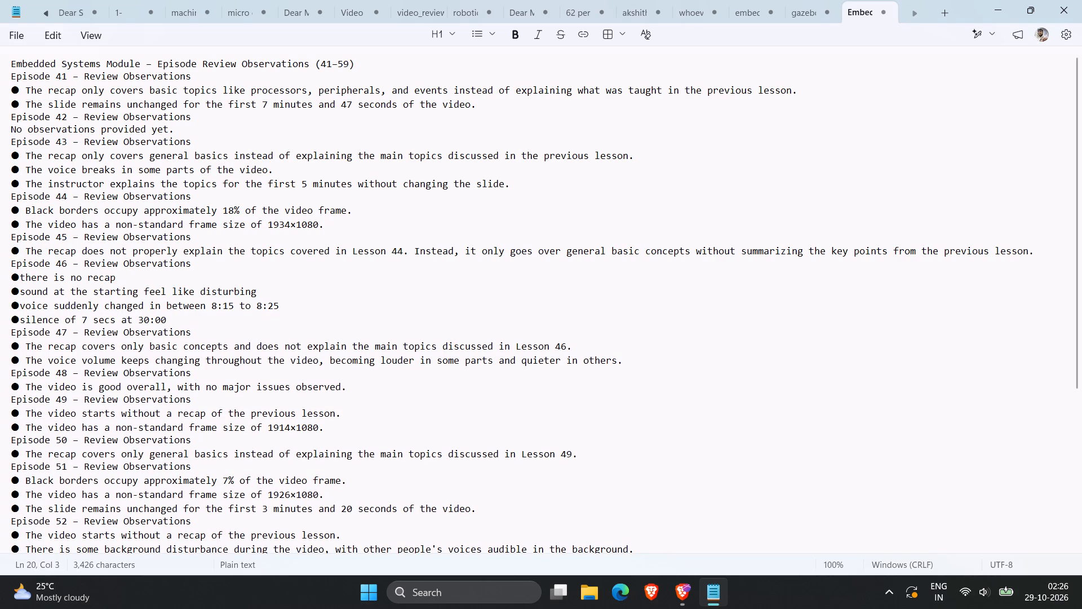
Add the heading "Episode 57 – Review Observations" below Episode 56's observation by duplicating the Episode 56 heading and changing its number.
{"action": "scroll", "coordinate": [167, 347], "scroll_direction": "down", "scroll_amount": 5}
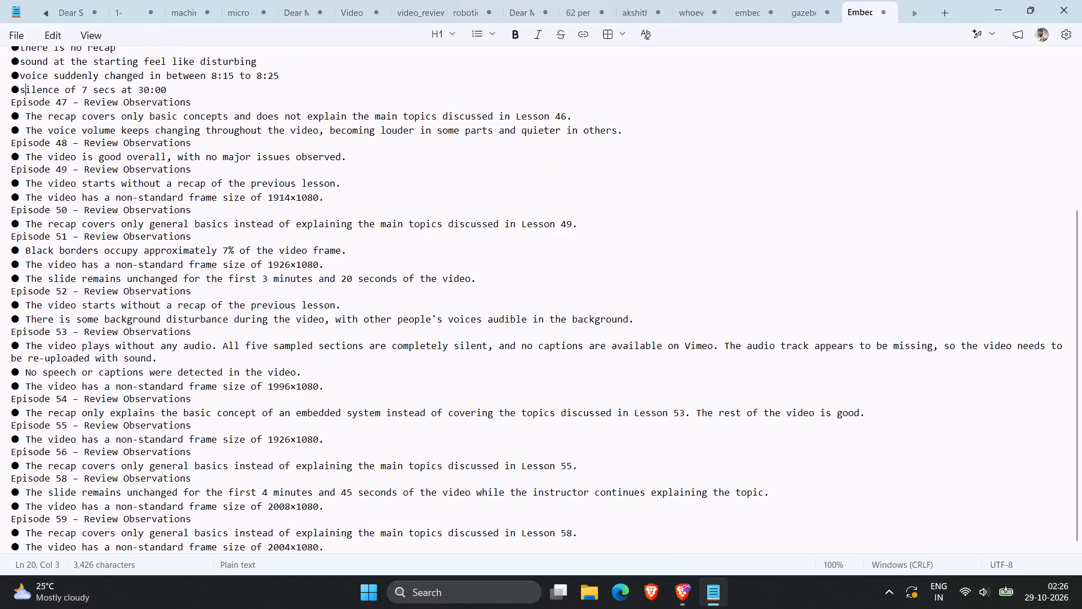
{"action": "left_click_drag", "start_coordinate": [11, 451], "coordinate": [29, 451]}
{"action": "left_click_drag", "start_coordinate": [29, 451], "coordinate": [192, 450]}
{"action": "key", "text": "ctrl+c"}
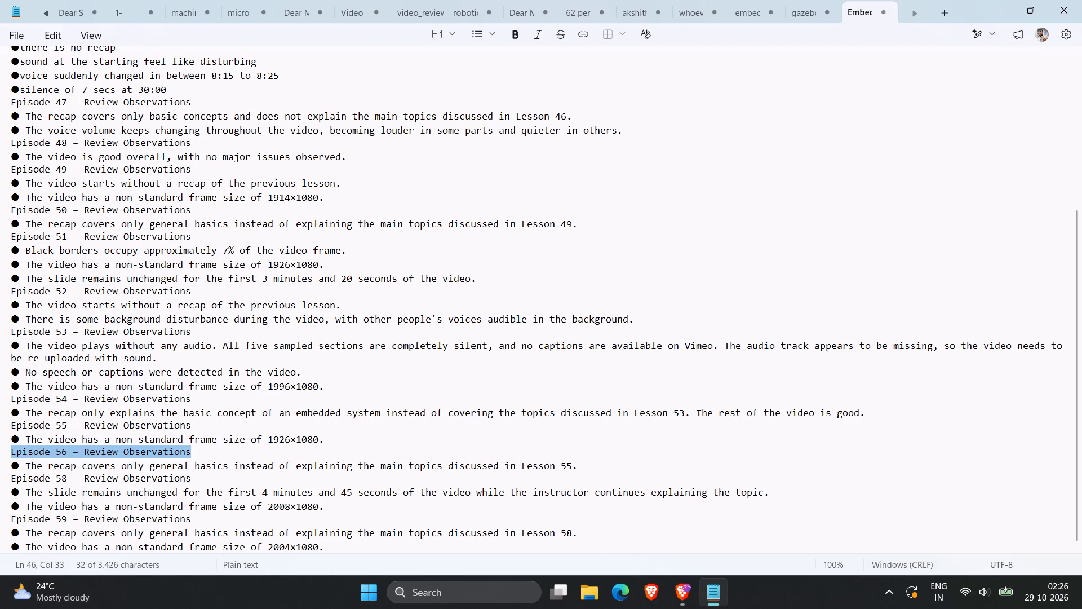
{"action": "left_click", "coordinate": [596, 465]}
{"action": "key", "text": "Return"}
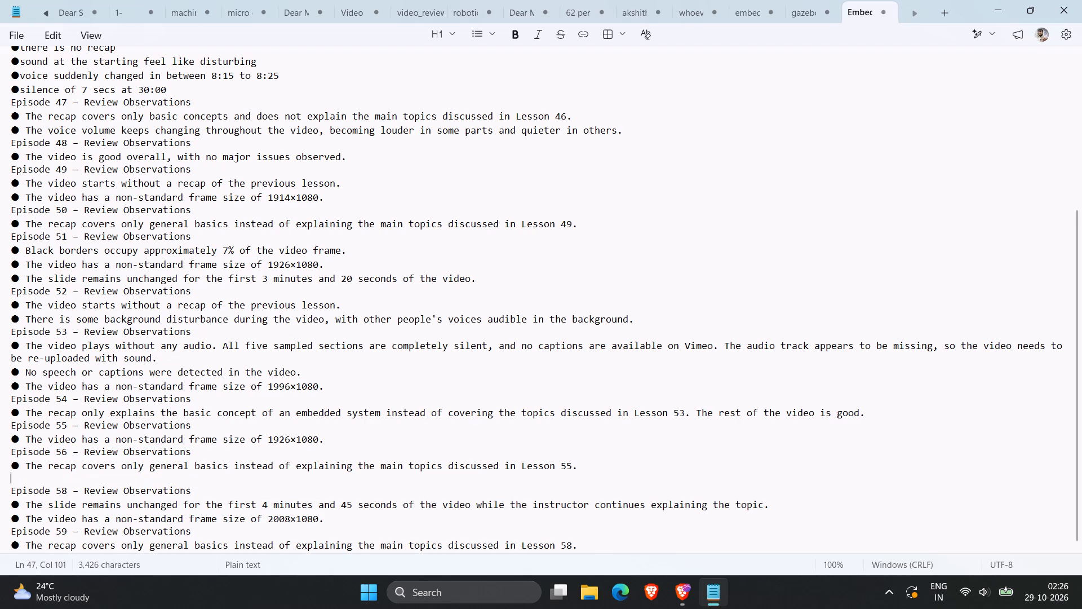
{"action": "key", "text": "ctrl+v"}
{"action": "key", "text": "Left"}
{"action": "key", "text": "Left"}
{"action": "key", "text": "Left"}
{"action": "key", "text": "Left"}
{"action": "key", "text": "Left"}
{"action": "key", "text": "Left"}
{"action": "key", "text": "Left"}
{"action": "key", "text": "Left"}
{"action": "key", "text": "Left"}
{"action": "key", "text": "Left"}
{"action": "key", "text": "Left"}
{"action": "key", "text": "Left"}
{"action": "key", "text": "Left"}
{"action": "key", "text": "Left"}
{"action": "key", "text": "Left"}
{"action": "key", "text": "Left"}
{"action": "key", "text": "Left"}
{"action": "key", "text": "Left"}
{"action": "key", "text": "Left"}
{"action": "key", "text": "Left"}
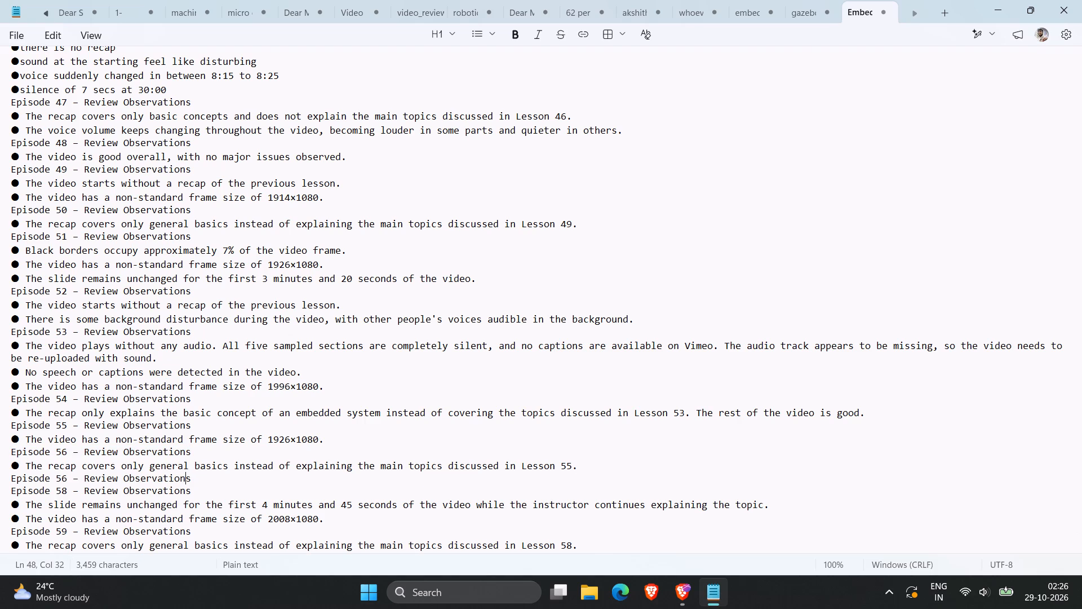
{"action": "key", "text": "Right"}
{"action": "key", "text": "Right"}
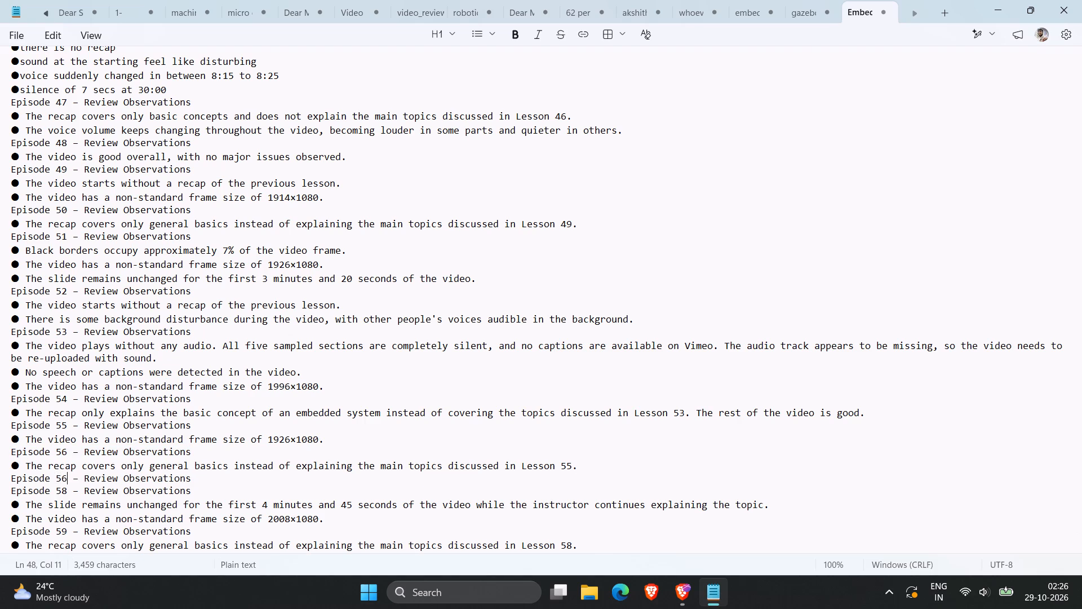
{"action": "key", "text": "BackSpace"}
{"action": "key", "text": "7"}
{"action": "key", "text": "Right"}
{"action": "key", "text": "Right"}
{"action": "key", "text": "Right"}
{"action": "key", "text": "Right"}
{"action": "key", "text": "Right"}
{"action": "key", "text": "Right"}
{"action": "key", "text": "Right"}
{"action": "key", "text": "Right"}
{"action": "key", "text": "Right"}
{"action": "key", "text": "Right"}
{"action": "key", "text": "Right"}
{"action": "key", "text": "Right"}
{"action": "key", "text": "Right"}
{"action": "key", "text": "Right"}
{"action": "key", "text": "Right"}
{"action": "key", "text": "Right"}
{"action": "key", "text": "Right"}
{"action": "key", "text": "Right"}
{"action": "key", "text": "Right"}
{"action": "key", "text": "Right"}
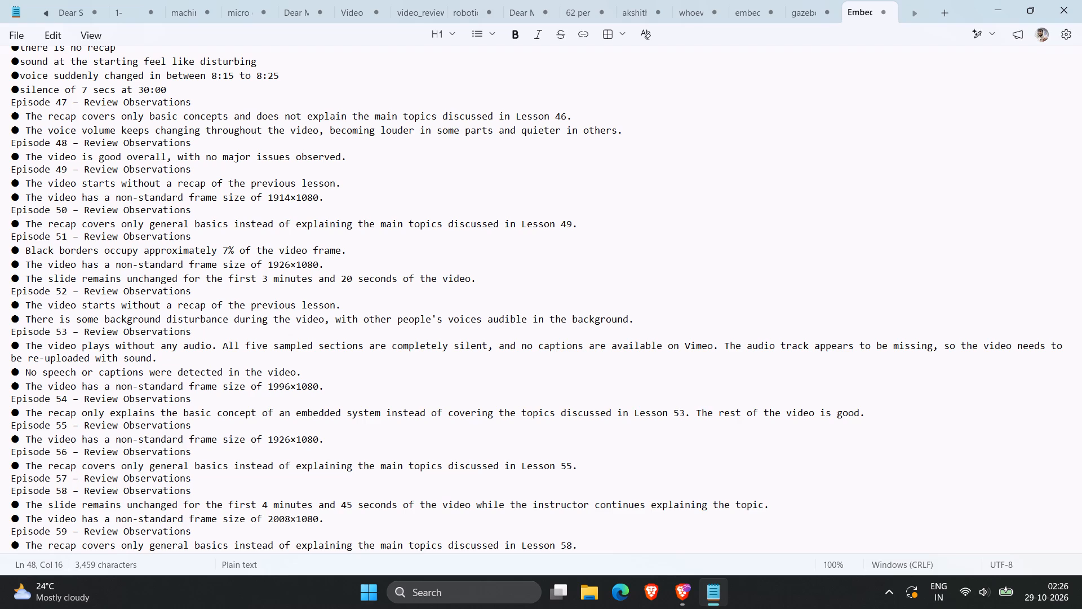
Insert an empty line below the "Episode 57 – Review Observations" heading.
{"action": "key", "text": "Left"}
{"action": "key", "text": "Return"}
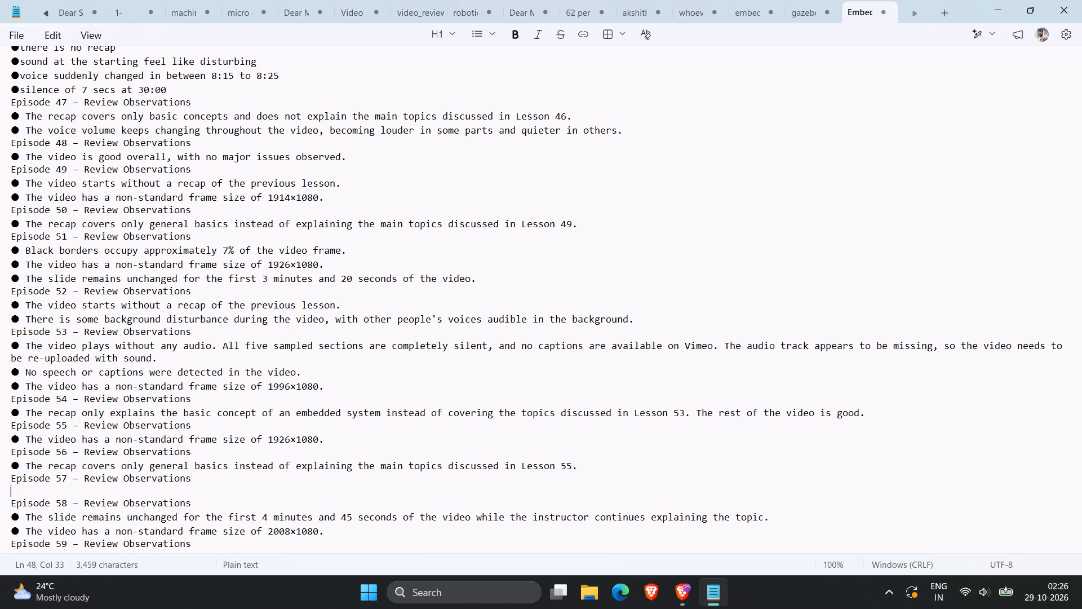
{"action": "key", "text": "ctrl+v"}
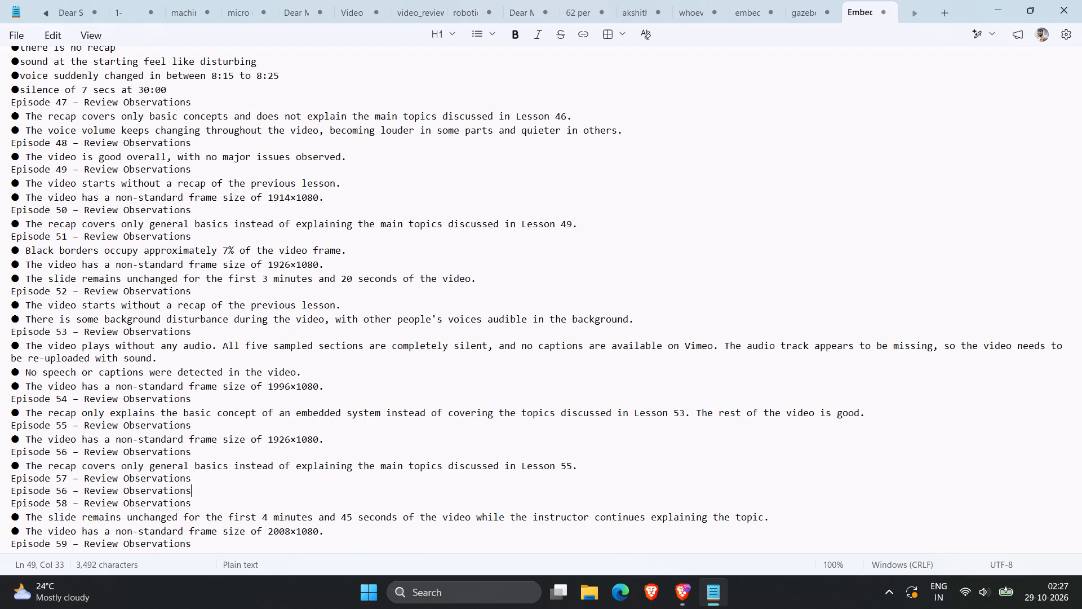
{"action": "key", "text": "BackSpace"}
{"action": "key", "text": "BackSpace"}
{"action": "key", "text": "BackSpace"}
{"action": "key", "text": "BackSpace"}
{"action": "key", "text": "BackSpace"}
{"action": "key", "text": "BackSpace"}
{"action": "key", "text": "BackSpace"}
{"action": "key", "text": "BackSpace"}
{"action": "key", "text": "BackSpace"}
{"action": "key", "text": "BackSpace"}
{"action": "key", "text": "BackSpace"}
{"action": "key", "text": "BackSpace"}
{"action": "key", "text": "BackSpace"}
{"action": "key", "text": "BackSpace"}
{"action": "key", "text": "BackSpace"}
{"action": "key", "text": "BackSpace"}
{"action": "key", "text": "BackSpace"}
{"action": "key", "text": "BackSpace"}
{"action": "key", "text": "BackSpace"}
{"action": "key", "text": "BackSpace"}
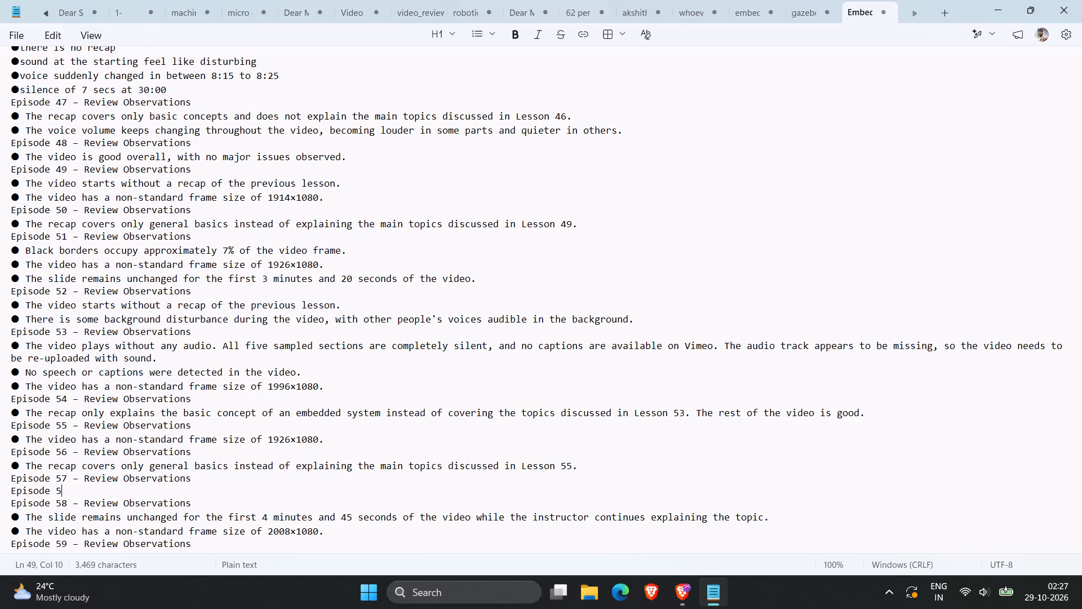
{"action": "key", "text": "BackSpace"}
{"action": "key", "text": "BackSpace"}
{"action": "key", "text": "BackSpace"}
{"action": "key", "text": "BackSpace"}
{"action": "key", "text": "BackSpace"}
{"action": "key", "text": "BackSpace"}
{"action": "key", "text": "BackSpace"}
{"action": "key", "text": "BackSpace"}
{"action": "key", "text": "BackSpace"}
Copy the ● bullet from Episode 56's observation onto the empty line below the Episode 57 heading.
{"action": "key", "text": "Up"}
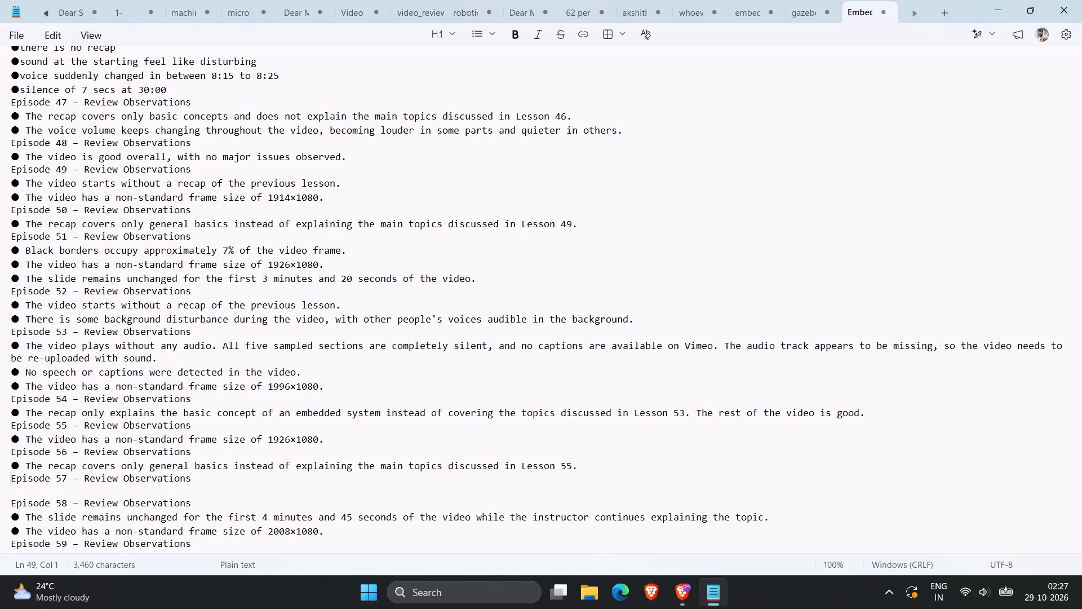
{"action": "key", "text": "Up"}
{"action": "key", "text": "Right"}
{"action": "key", "text": "Left"}
{"action": "key", "text": "Right"}
{"action": "key", "text": "shift+Left"}
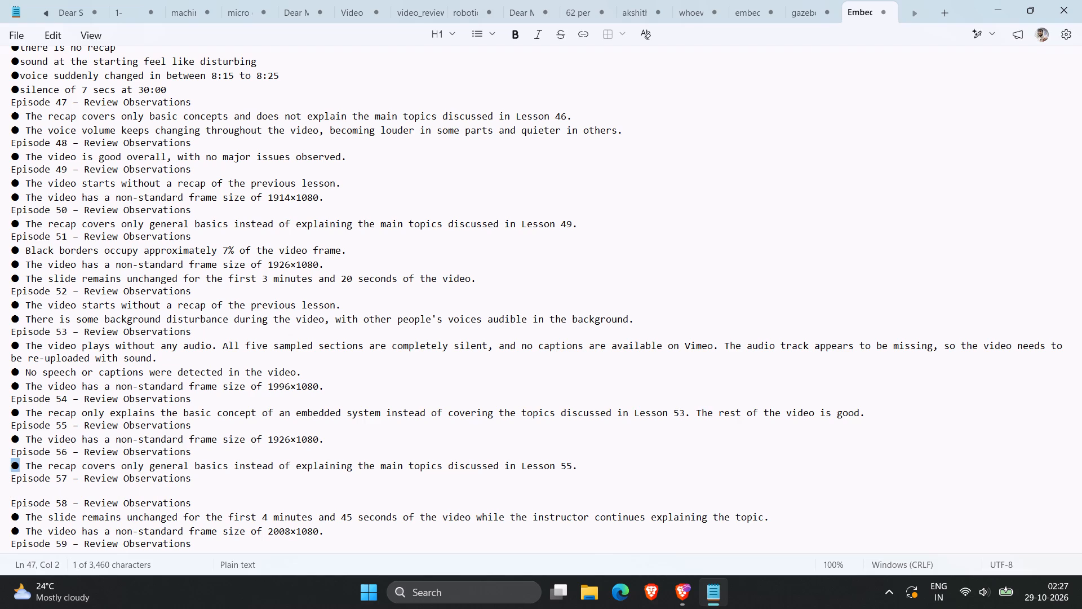
{"action": "key", "text": "ctrl+c"}
{"action": "key", "text": "Down"}
{"action": "key", "text": "Down"}
{"action": "key", "text": "ctrl+v"}
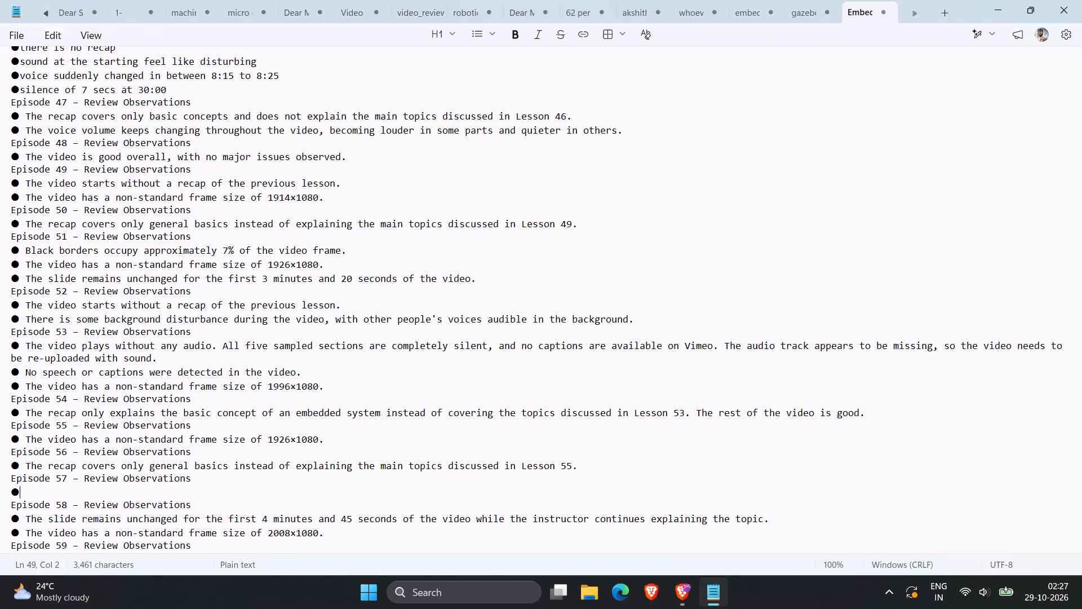
Replay the UART video on Vimeo from the start, then return to Notepad and enter "No recap" as Episode 57's first observation.
{"action": "key", "text": "alt+Tab"}
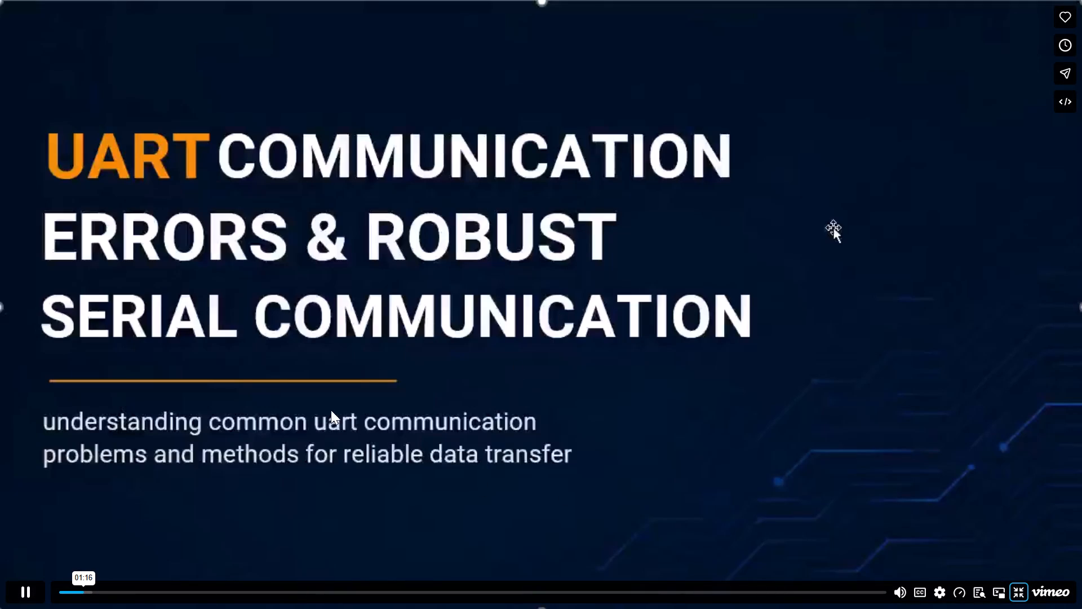
{"action": "left_click_drag", "start_coordinate": [73, 590], "coordinate": [59, 594]}
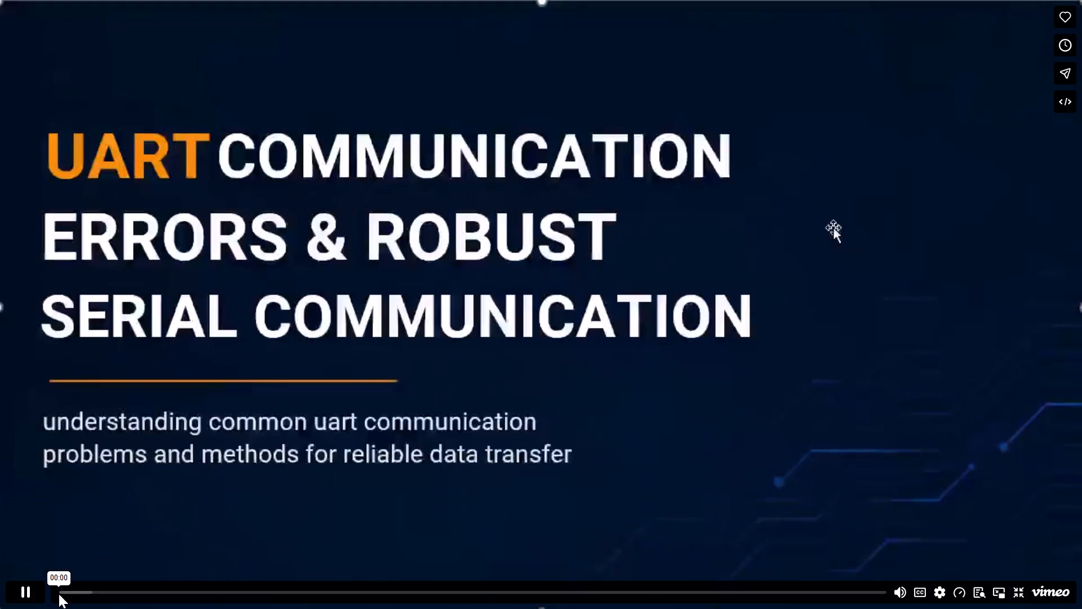
{"action": "left_click", "coordinate": [351, 433]}
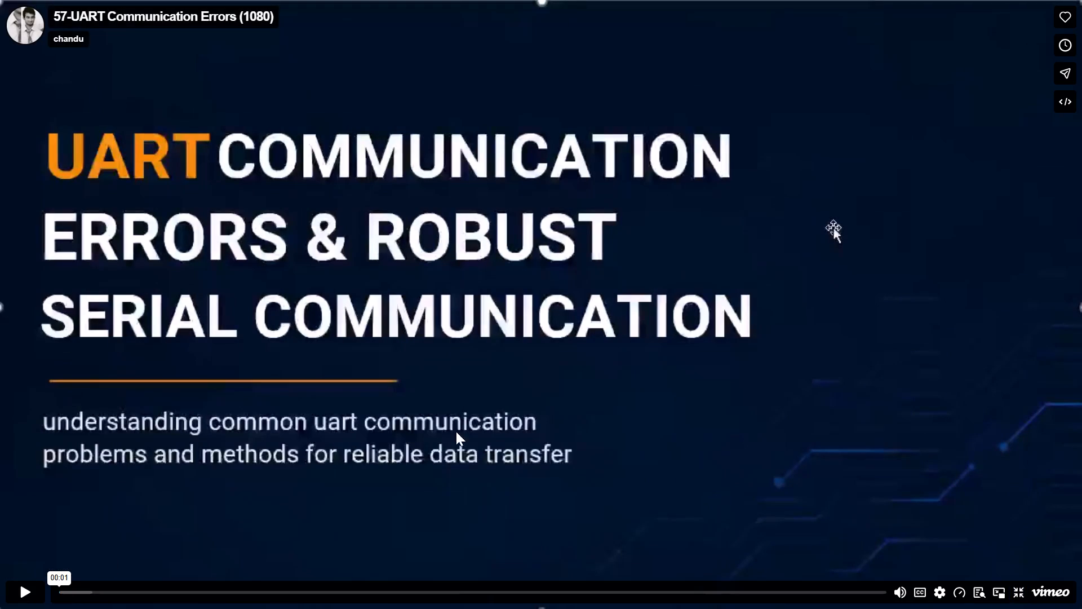
{"action": "left_click", "coordinate": [553, 420]}
{"action": "key", "text": "alt+Tab"}
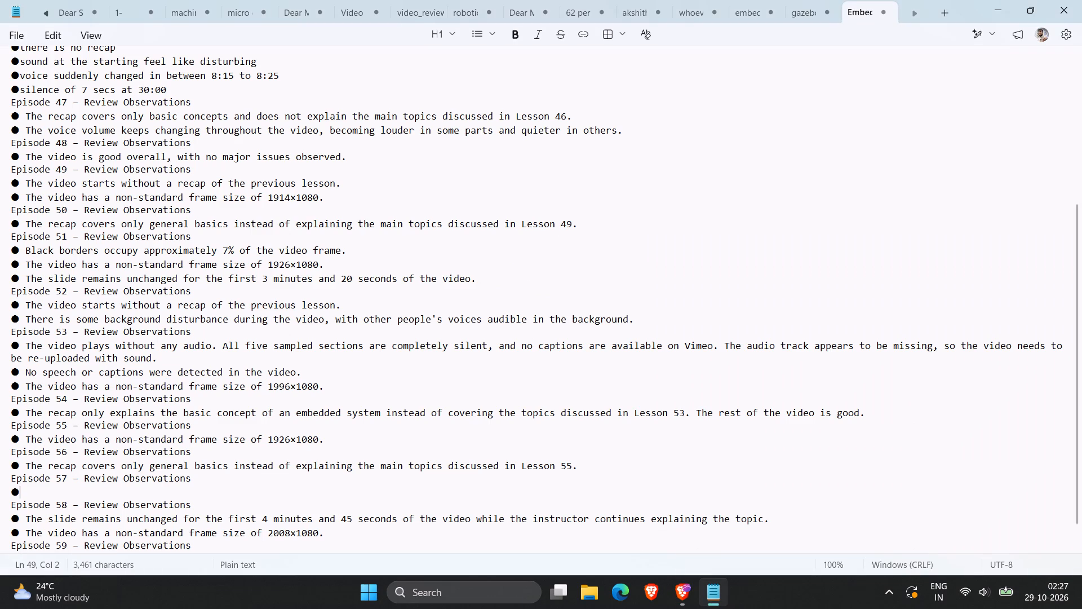
{"action": "type", "text": "No recap"}
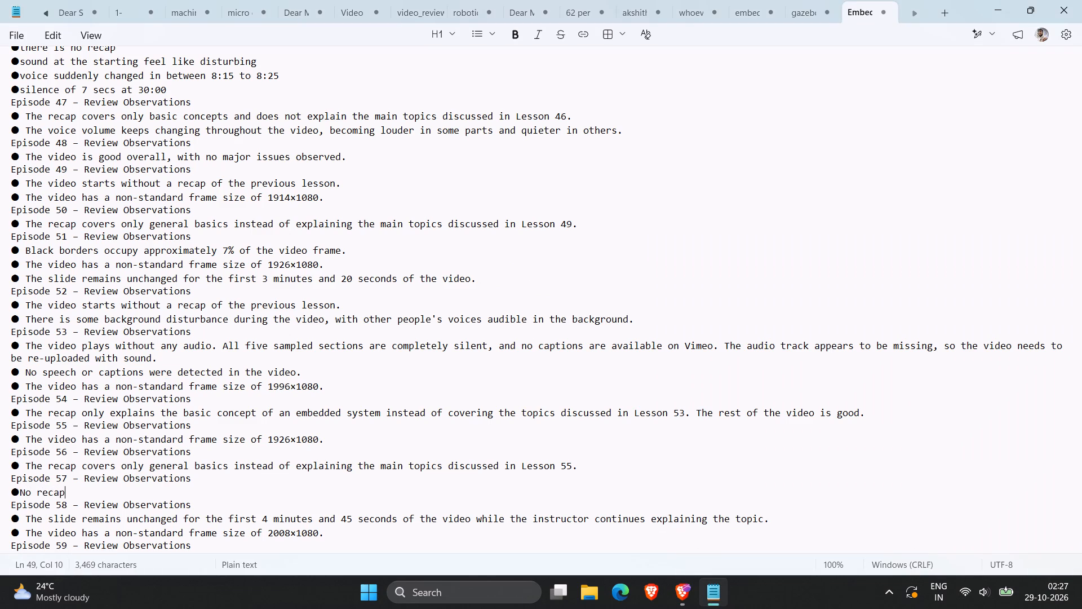
Add a second Episode 57 bullet, "PPT is pixelated, it feels blur when we see in full screen", followed by an empty ● bullet.
{"action": "key", "text": "Return"}
{"action": "key", "text": "ctrl+v"}
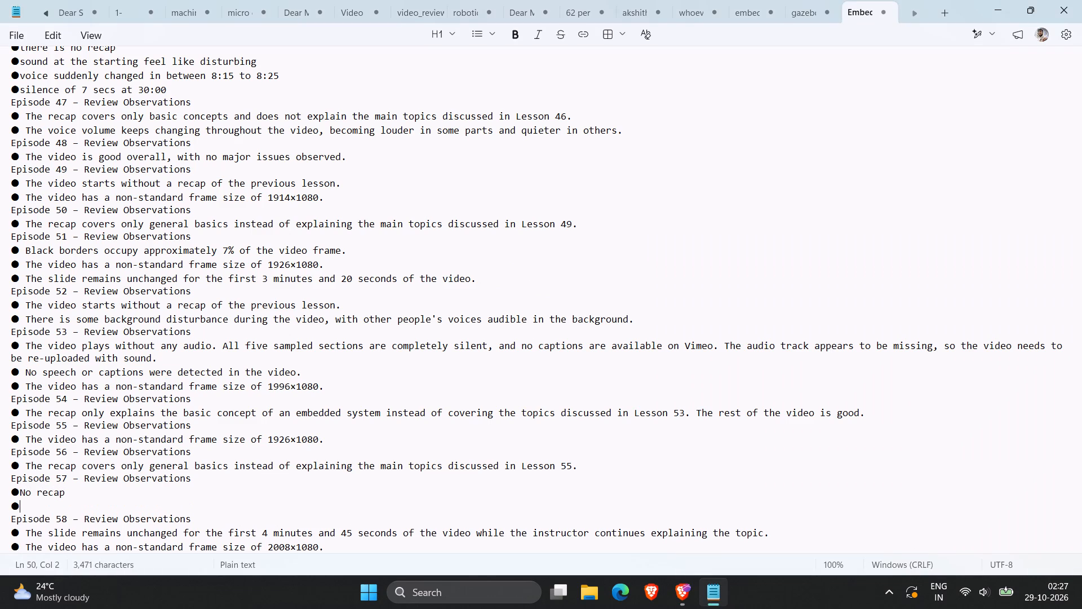
{"action": "key", "text": "alt+Tab"}
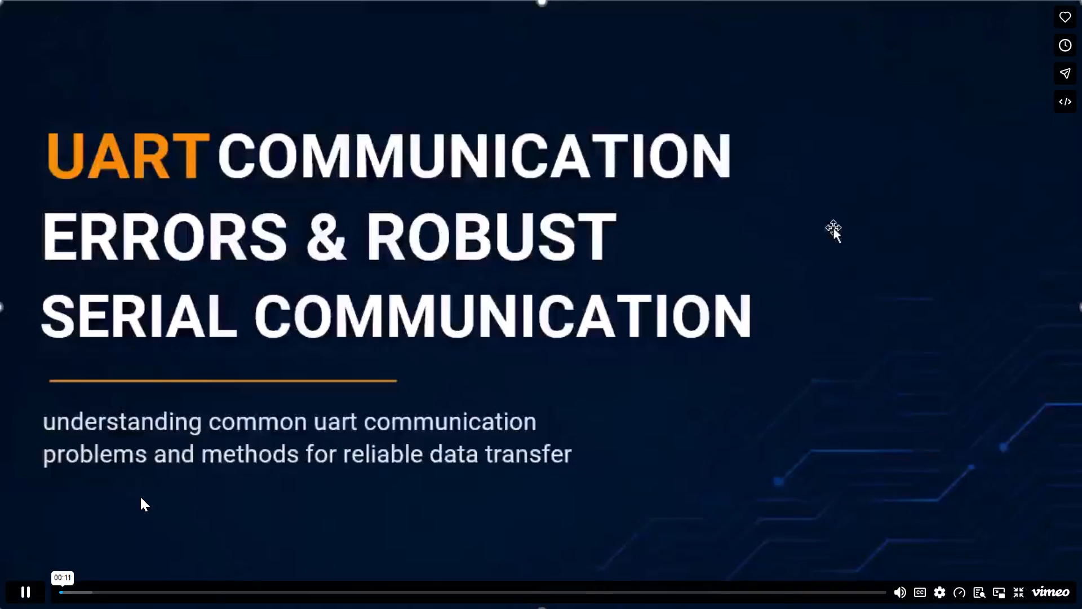
{"action": "key", "text": "alt+Tab"}
{"action": "key", "text": "space"}
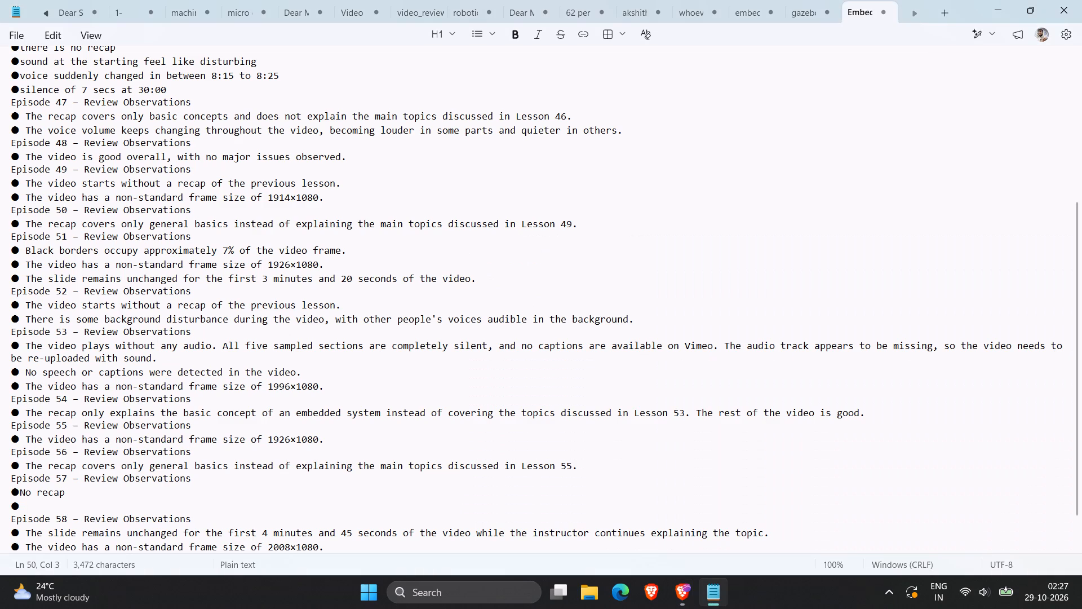
{"action": "type", "text": "PPT"}
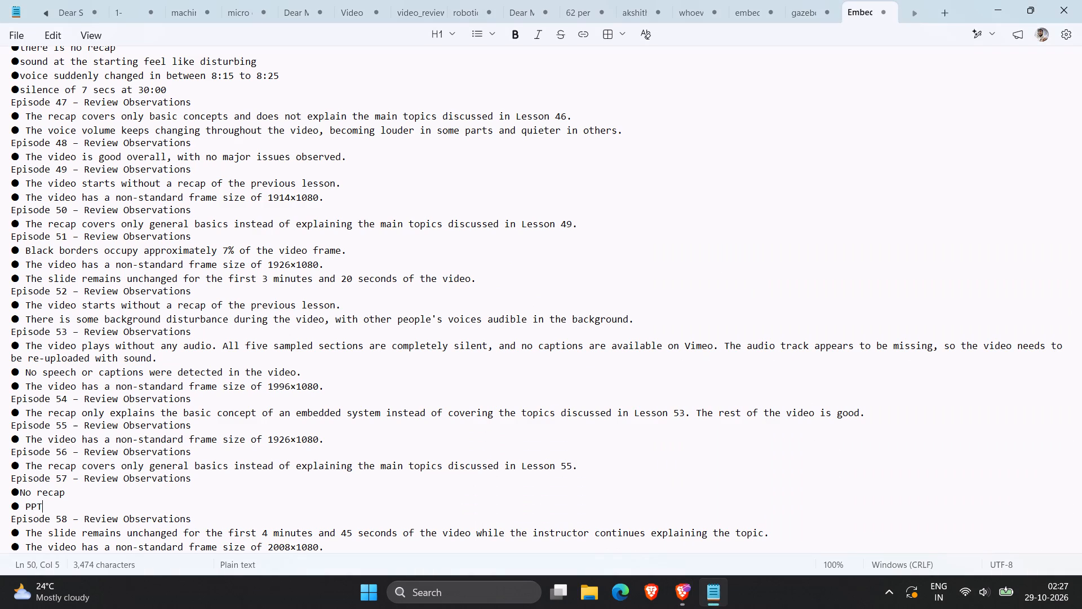
{"action": "key", "text": "shift+space"}
{"action": "type", "text": "is pixelated"}
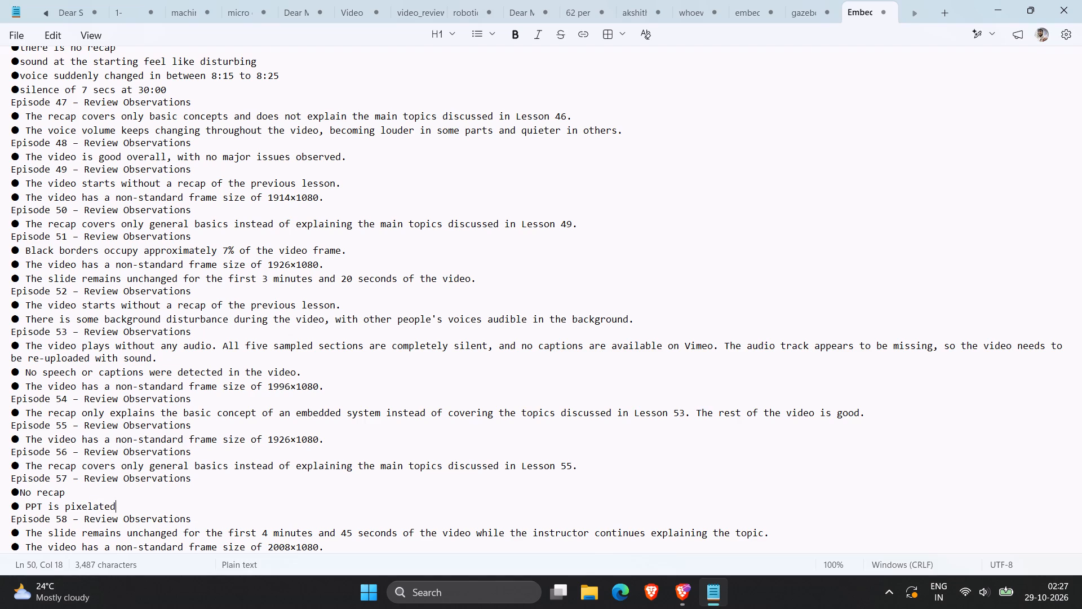
{"action": "key", "text": "space"}
{"action": "key", "text": "BackSpace"}
{"action": "type", "text": ", it"}
{"action": "key", "text": "space"}
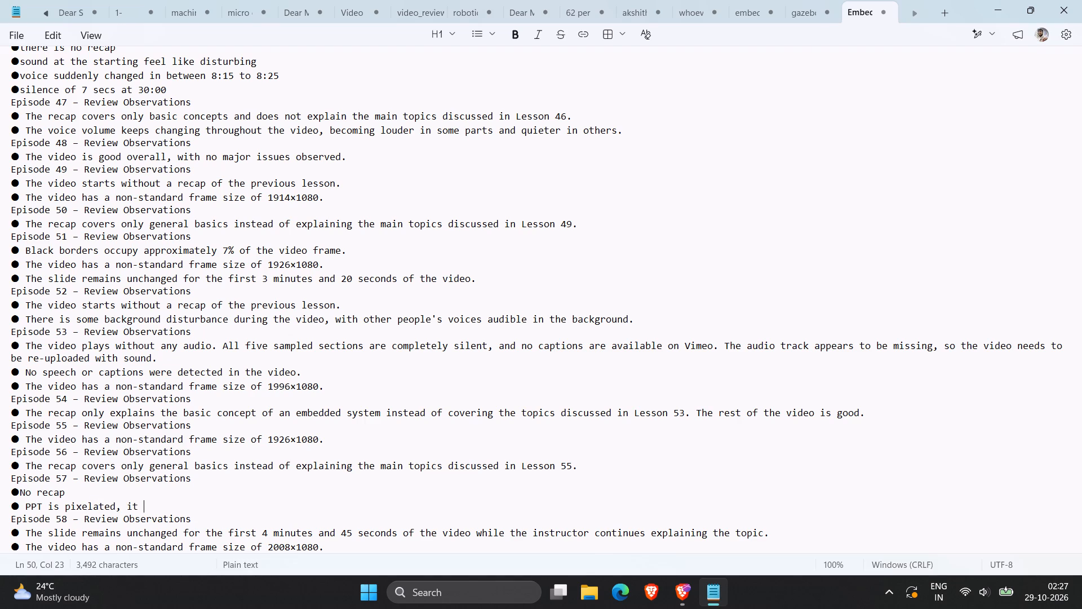
{"action": "type", "text": "is"}
{"action": "key", "text": "space"}
{"action": "key", "text": "BackSpace"}
{"action": "key", "text": "BackSpace"}
{"action": "key", "text": "BackSpace"}
{"action": "type", "text": "feels blur when we see in full scre"}
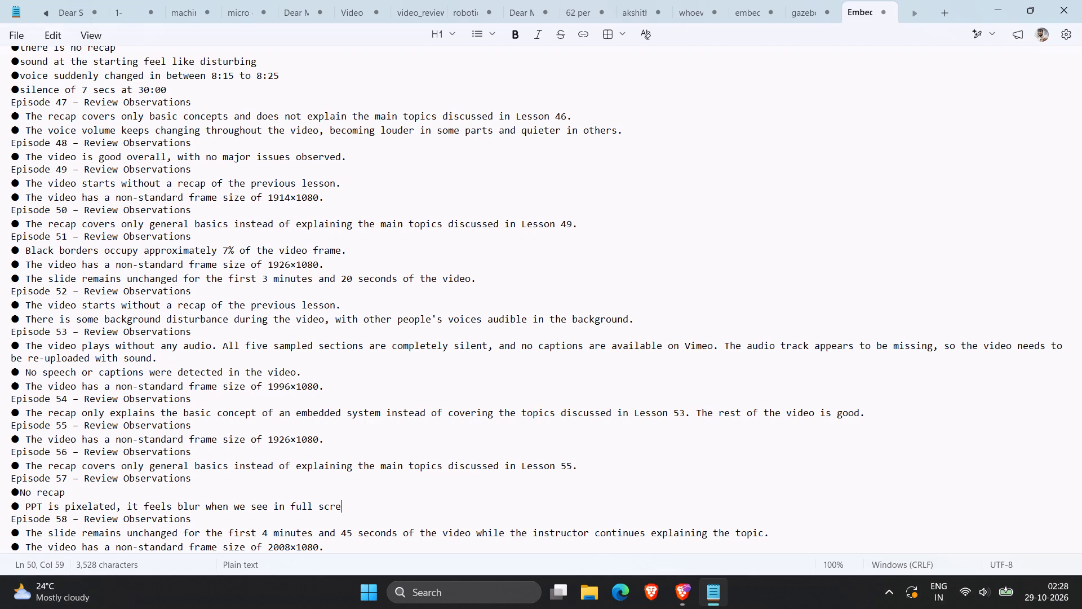
{"action": "type", "text": "en"}
{"action": "key", "text": "Return"}
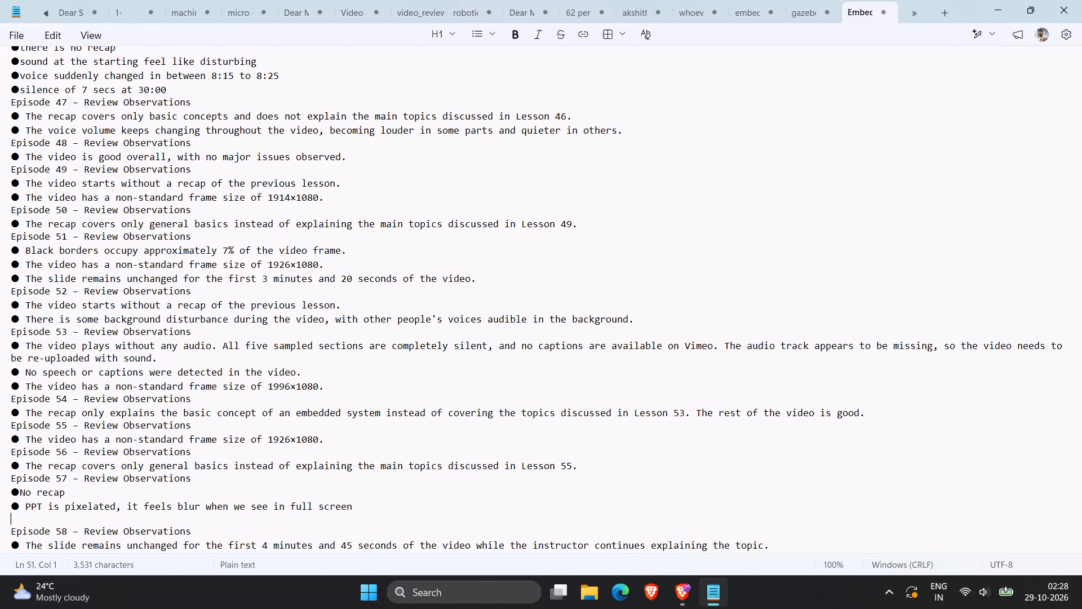
{"action": "key", "text": "ctrl+v"}
Switch to the UART Communication Errors video and skip forward to about 5:11, examining how long the title slide stays on screen.
{"action": "key", "text": "alt+Tab"}
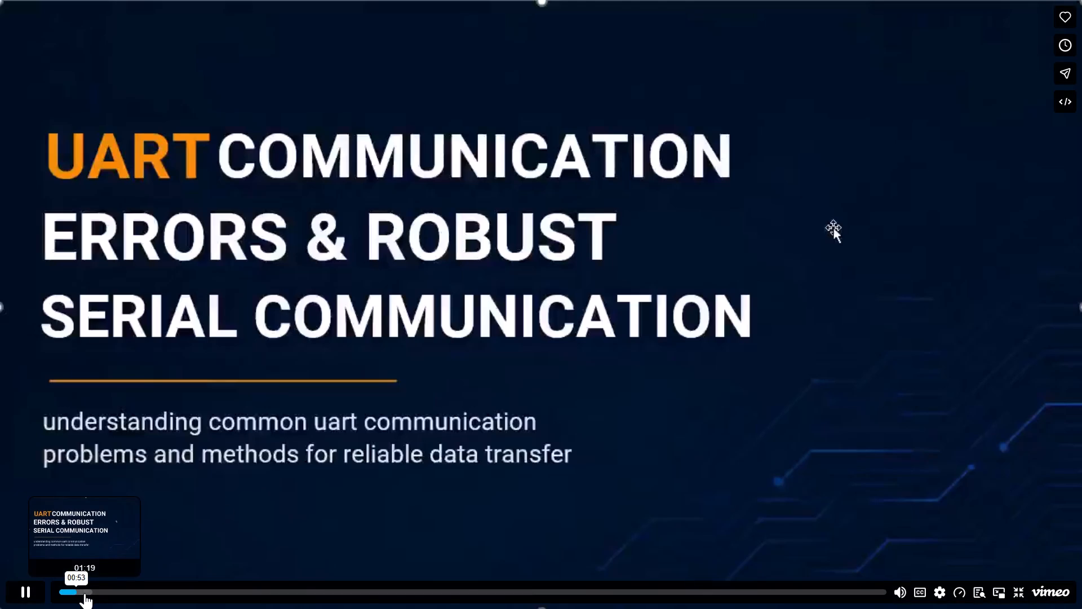
{"action": "left_click", "coordinate": [85, 593]}
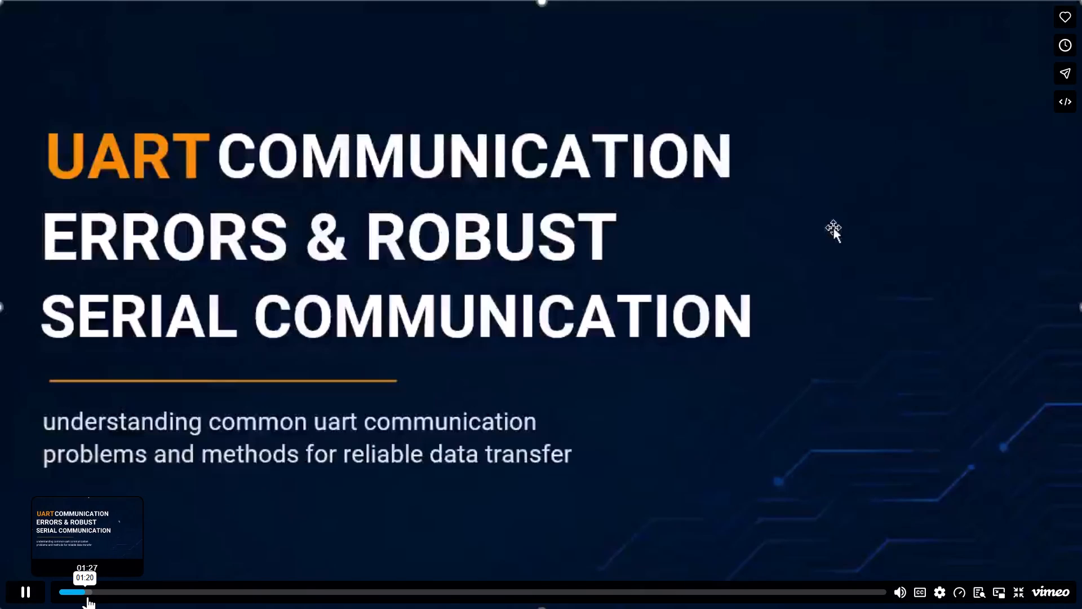
{"action": "left_click", "coordinate": [87, 597]}
{"action": "left_click", "coordinate": [91, 597]}
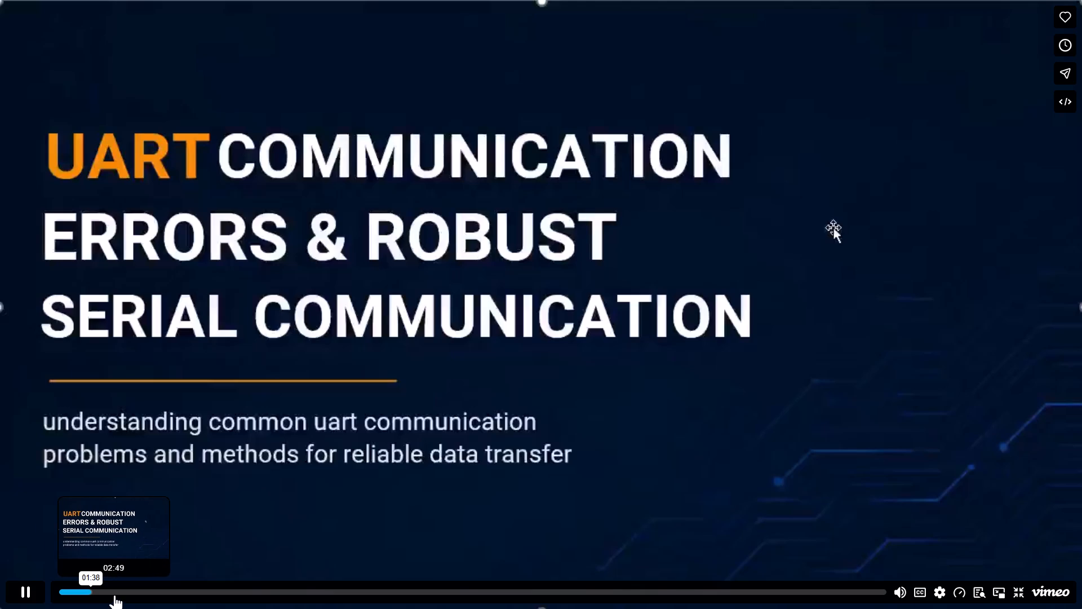
{"action": "left_click", "coordinate": [114, 595]}
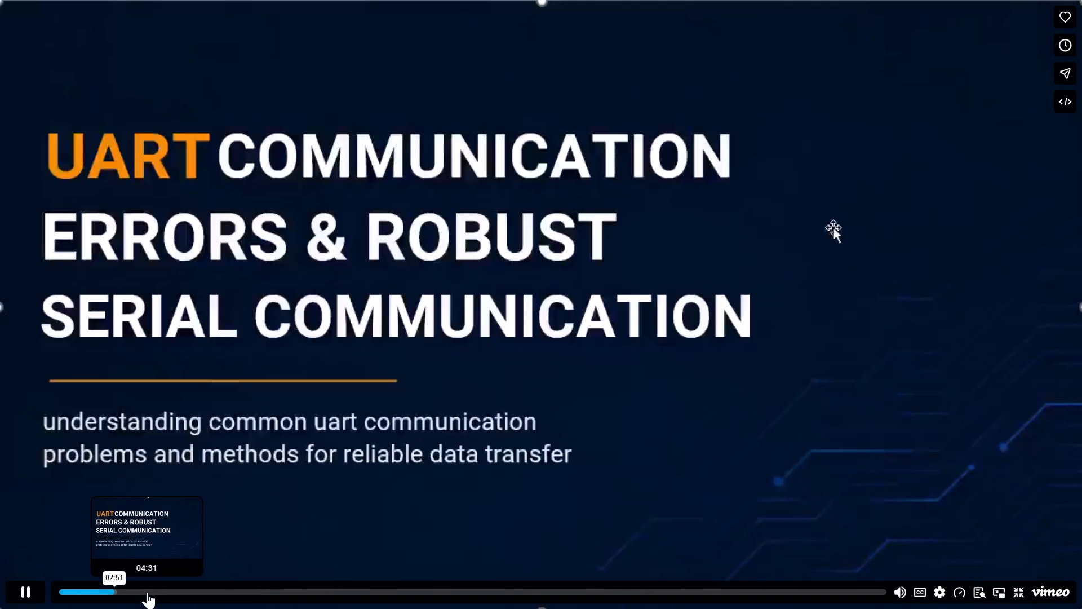
{"action": "left_click", "coordinate": [147, 592]}
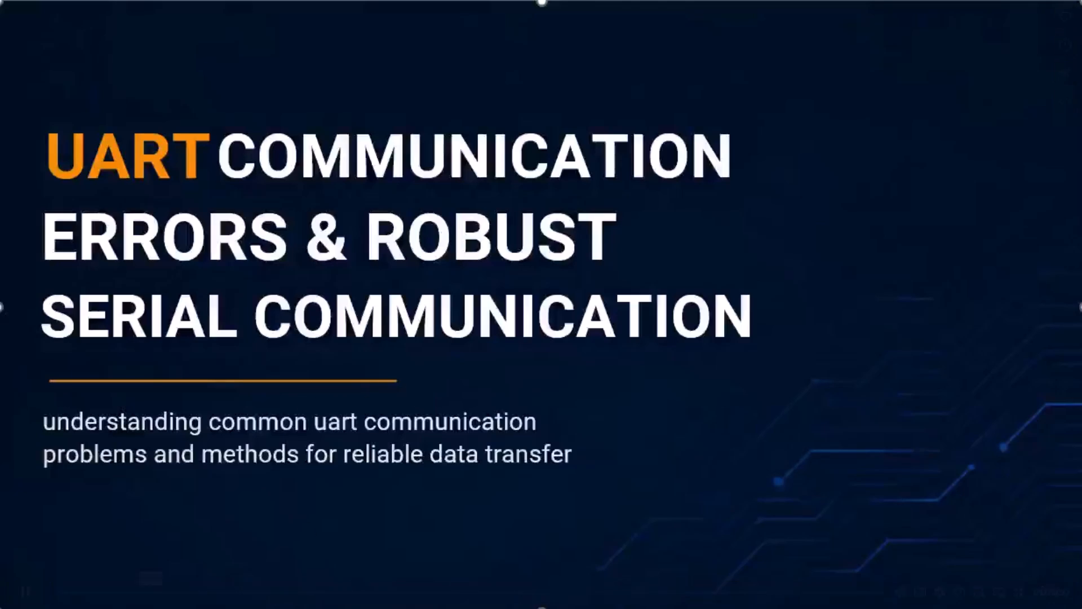
{"action": "key", "text": "Right"}
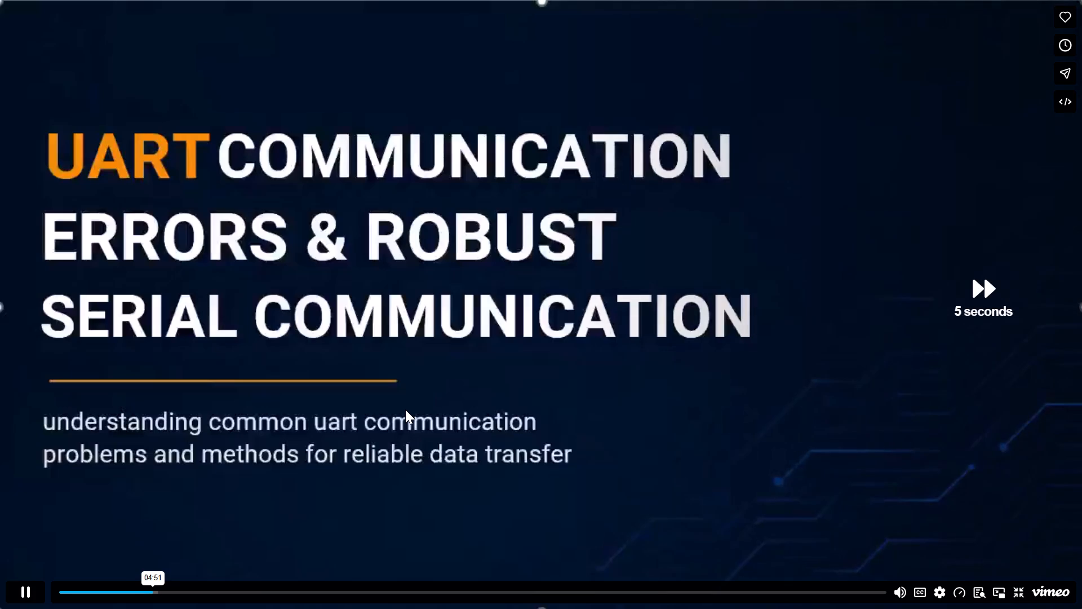
{"action": "key", "text": "Right"}
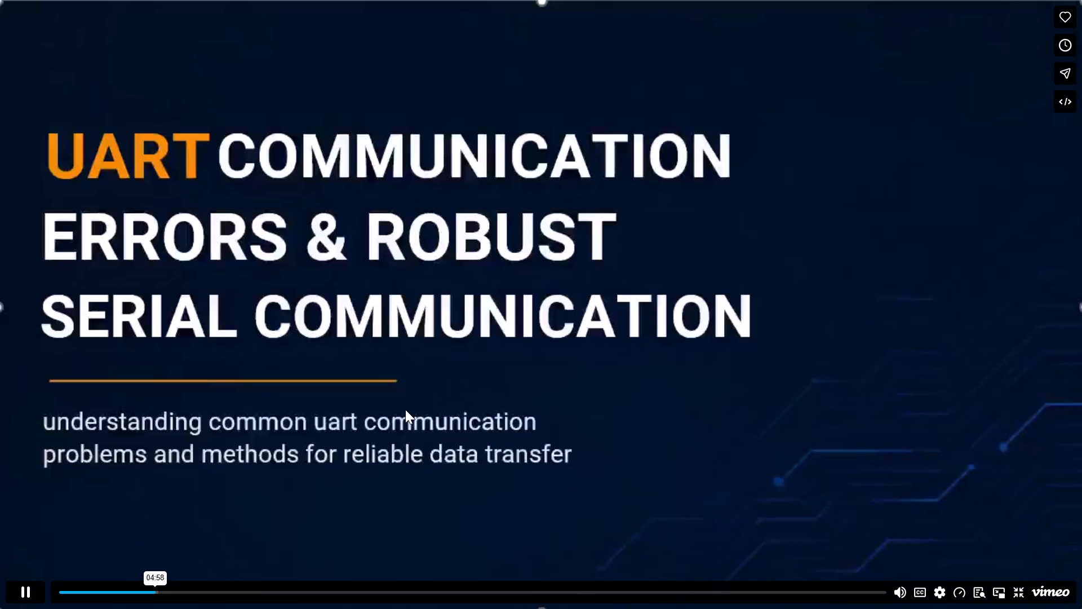
{"action": "key", "text": "Right"}
{"action": "left_click", "coordinate": [362, 408]}
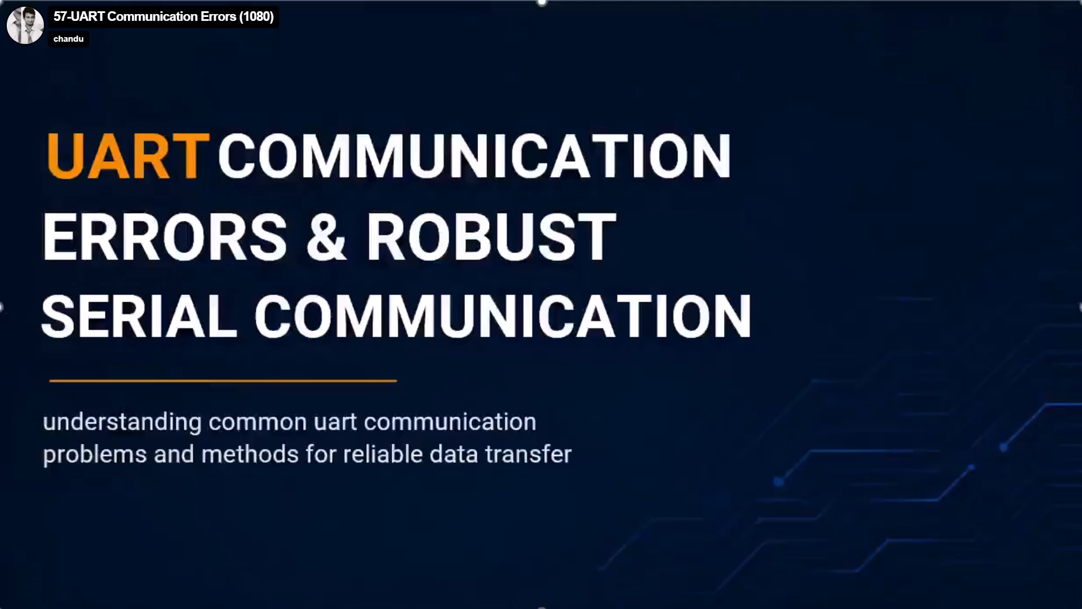
{"action": "left_click", "coordinate": [522, 395]}
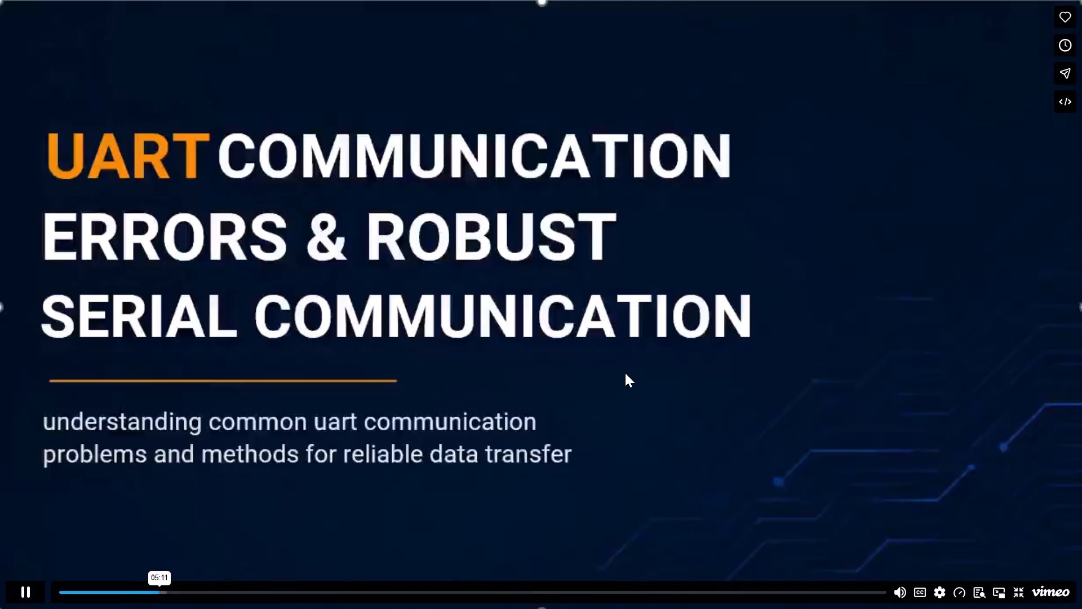
Switch to Notepad and begin Episode 57's third observation with "didn't change the slide and kept on explaining".
{"action": "key", "text": "alt+Tab"}
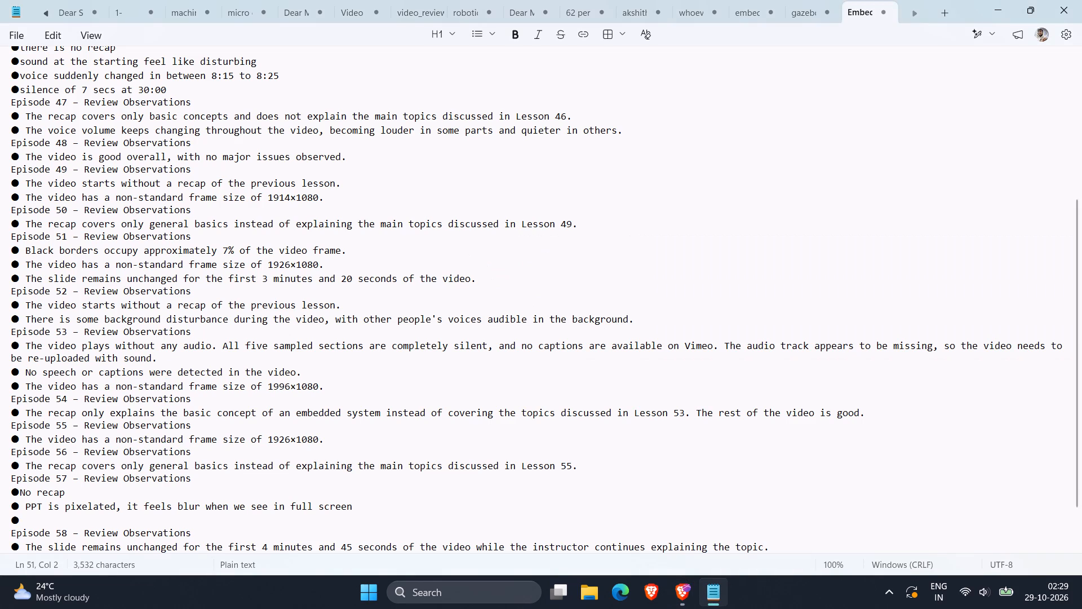
{"action": "type", "text": "didnt"}
{"action": "key", "text": "space"}
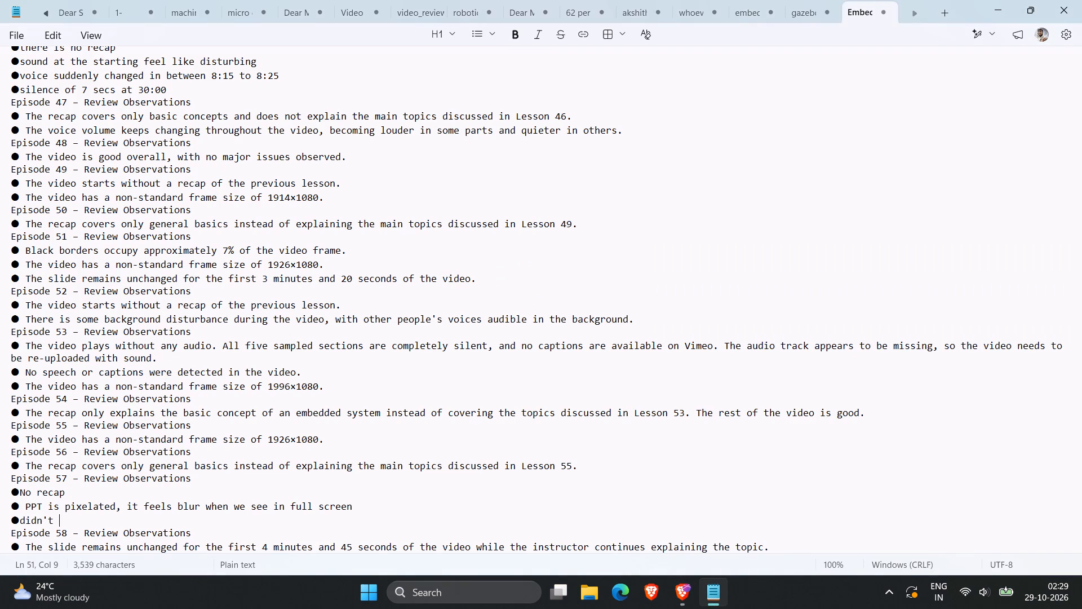
{"action": "type", "text": "change the slide and kept on exppl"}
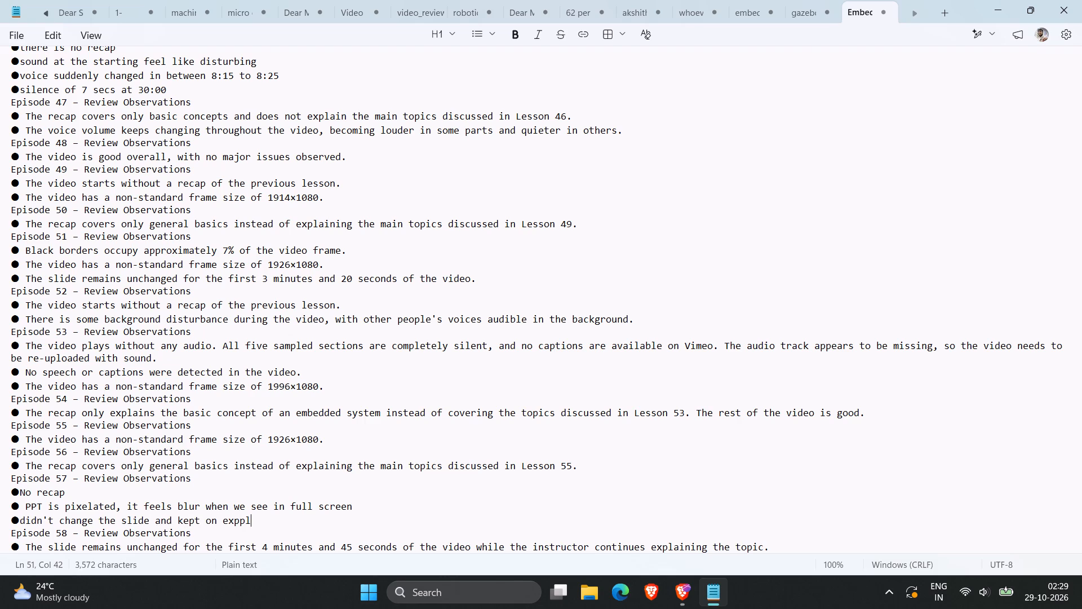
{"action": "type", "text": "a"}
{"action": "key", "text": "BackSpace"}
{"action": "key", "text": "BackSpace"}
{"action": "key", "text": "BackSpace"}
{"action": "type", "text": "laining"}
{"action": "key", "text": "space"}
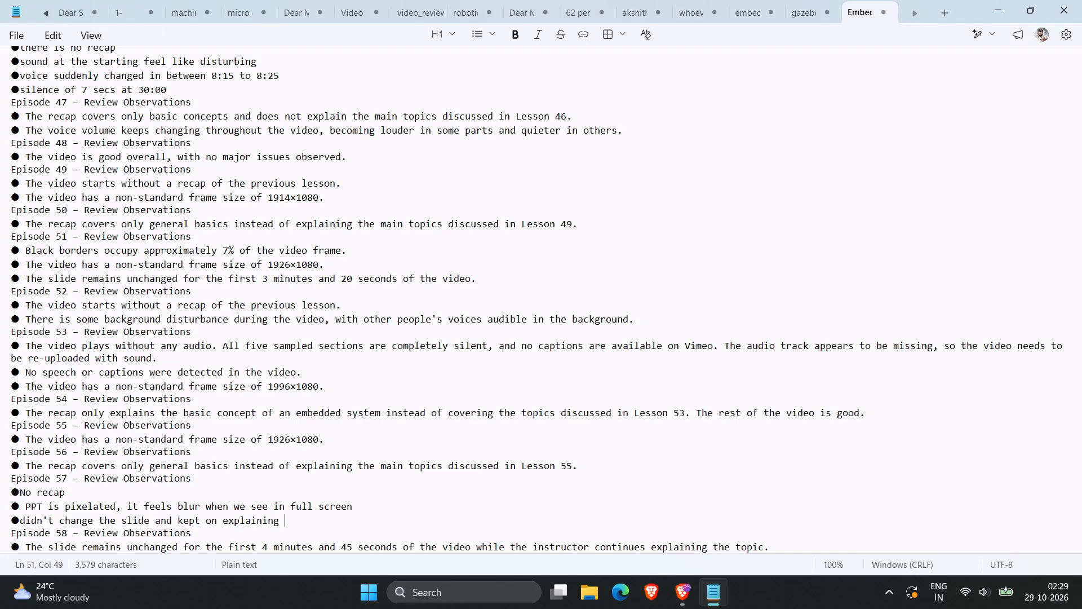
Check the slide change in the video and pause it, then complete the Notepad observation with "about 5mins 30 secs" and add an empty ● bullet.
{"action": "key", "text": "alt+Tab"}
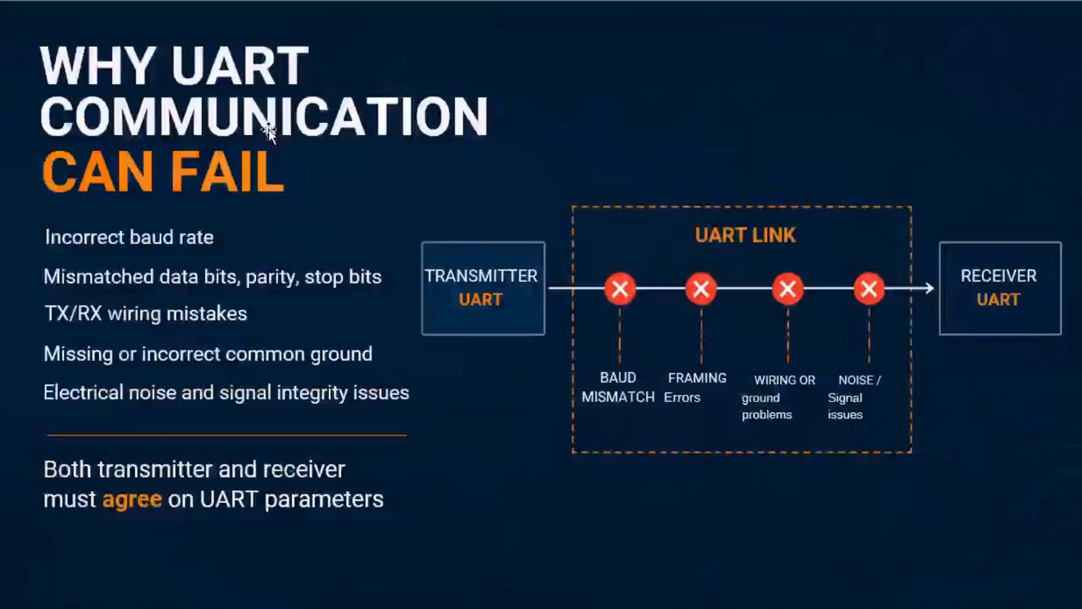
{"action": "key", "text": "space"}
{"action": "key", "text": "alt+Tab"}
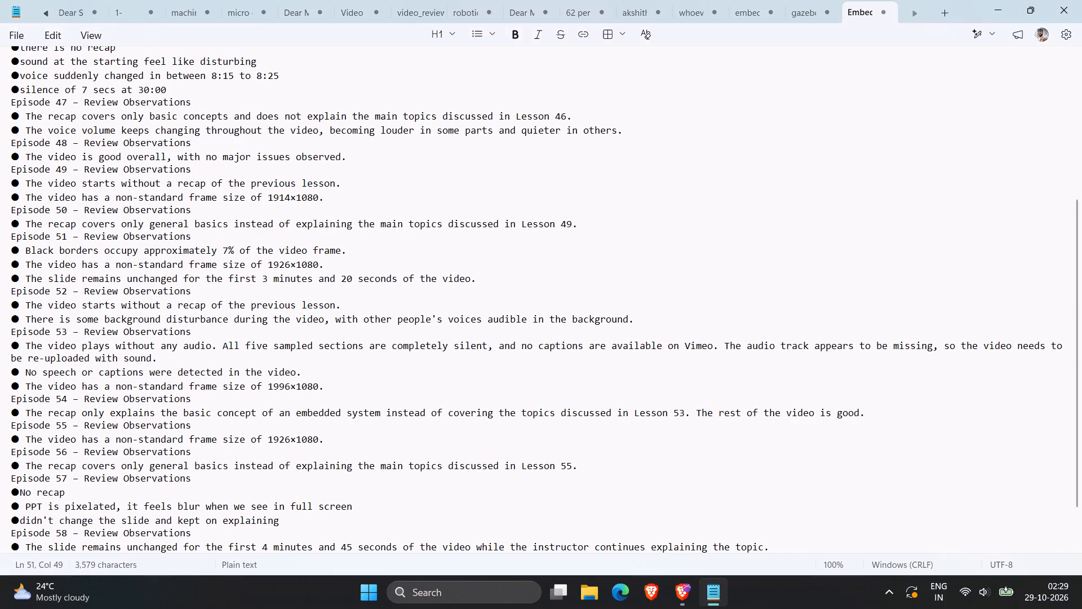
{"action": "type", "text": "about 5:"}
{"action": "key", "text": "BackSpace"}
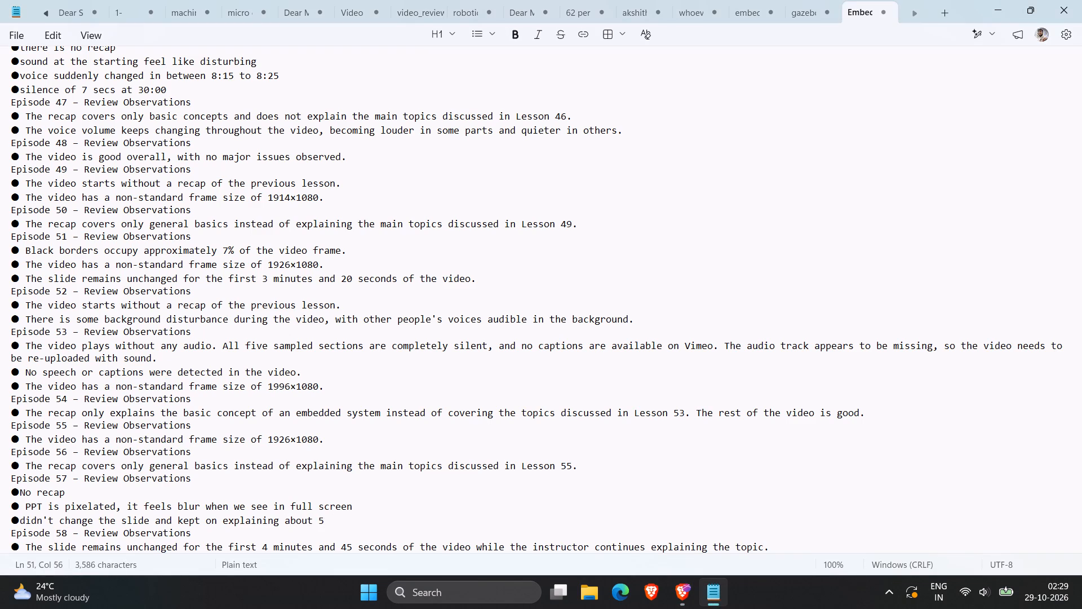
{"action": "type", "text": "mins 30 secs"}
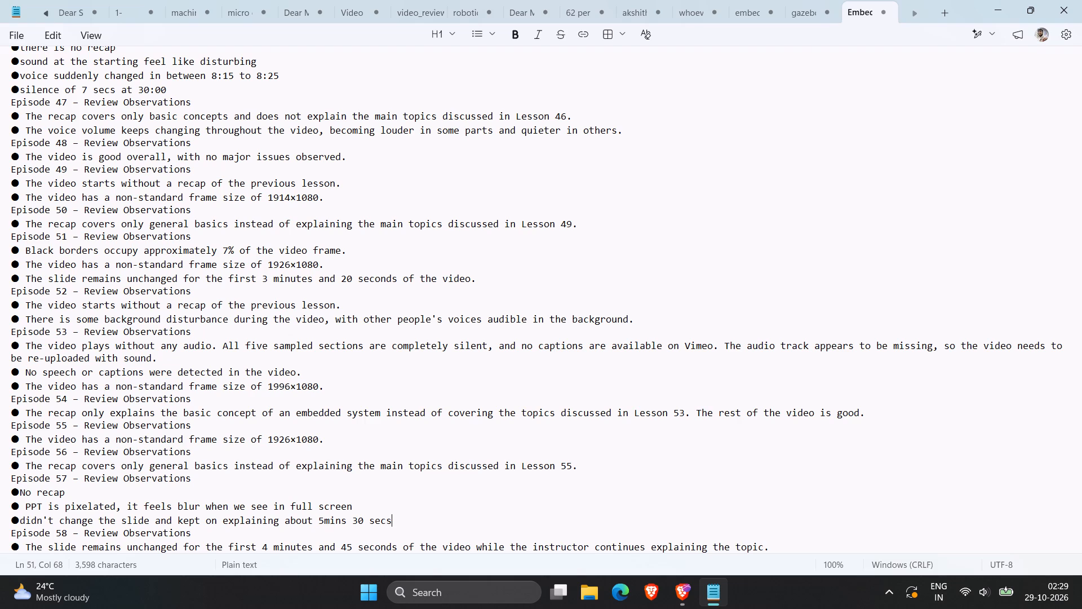
{"action": "key", "text": "Return"}
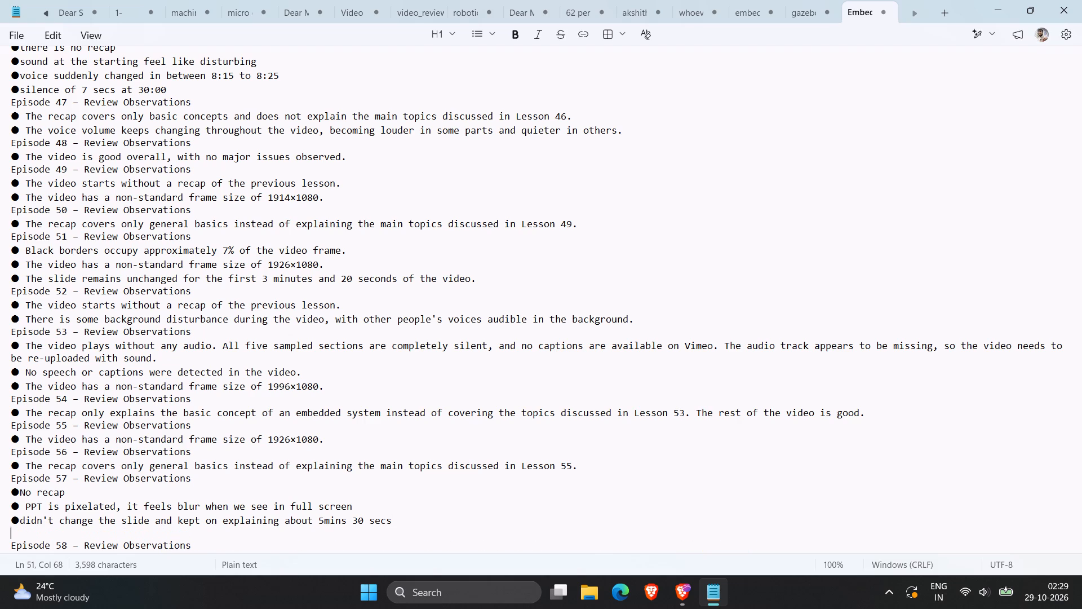
{"action": "key", "text": "ctrl+v"}
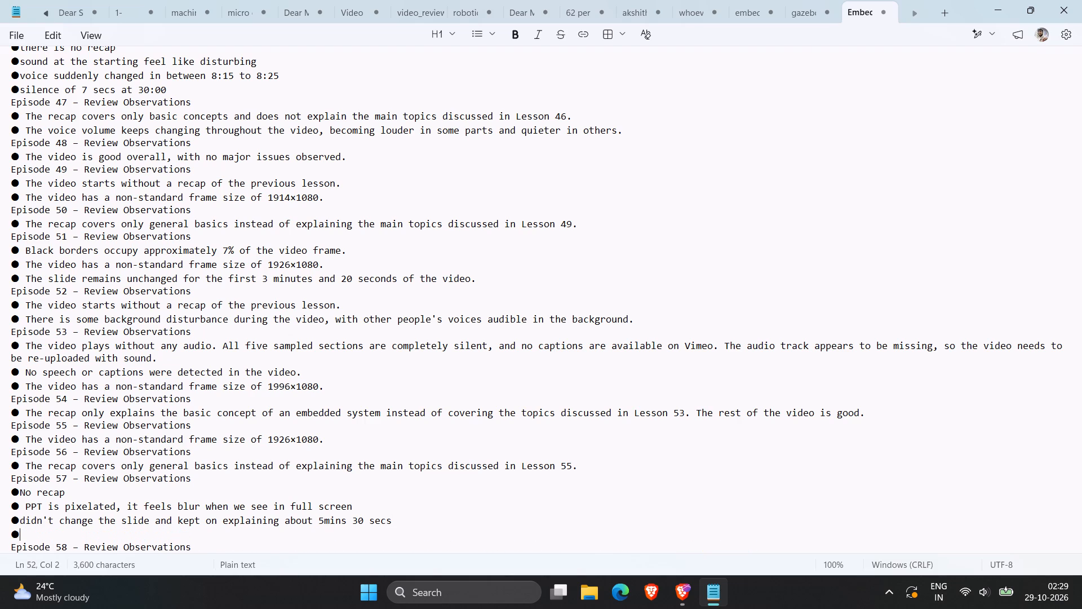
Return to the UART video, resume playback and skip forward to about 6:39, examining the "Why UART Communication Can Fail" slide for issues.
{"action": "key", "text": "alt+Tab"}
{"action": "left_click", "coordinate": [408, 388]}
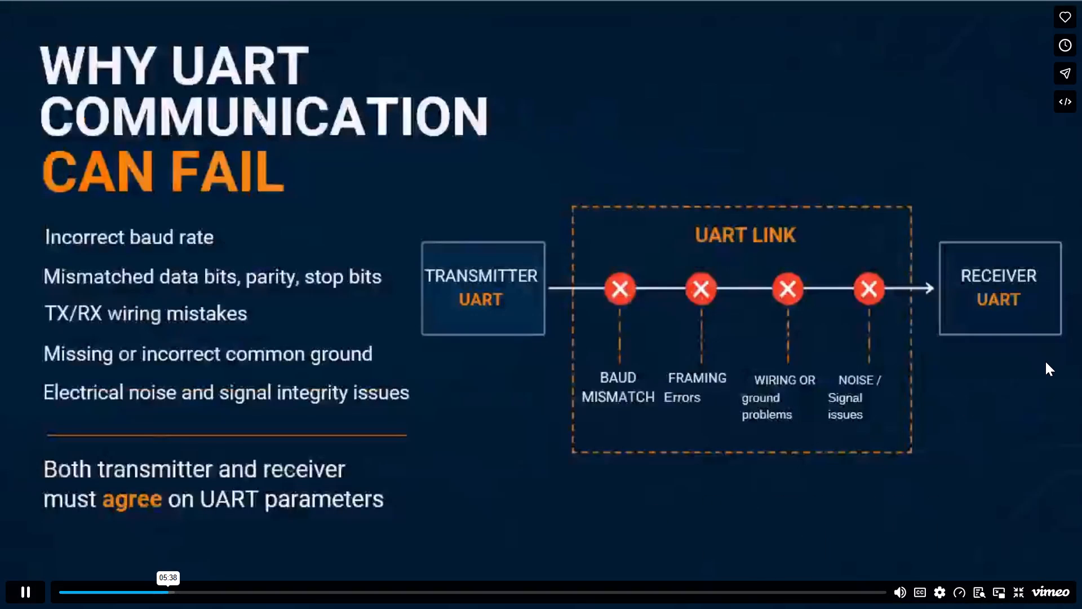
{"action": "key", "text": "Right"}
{"action": "key", "text": "Right"}
{"action": "key", "text": "Right"}
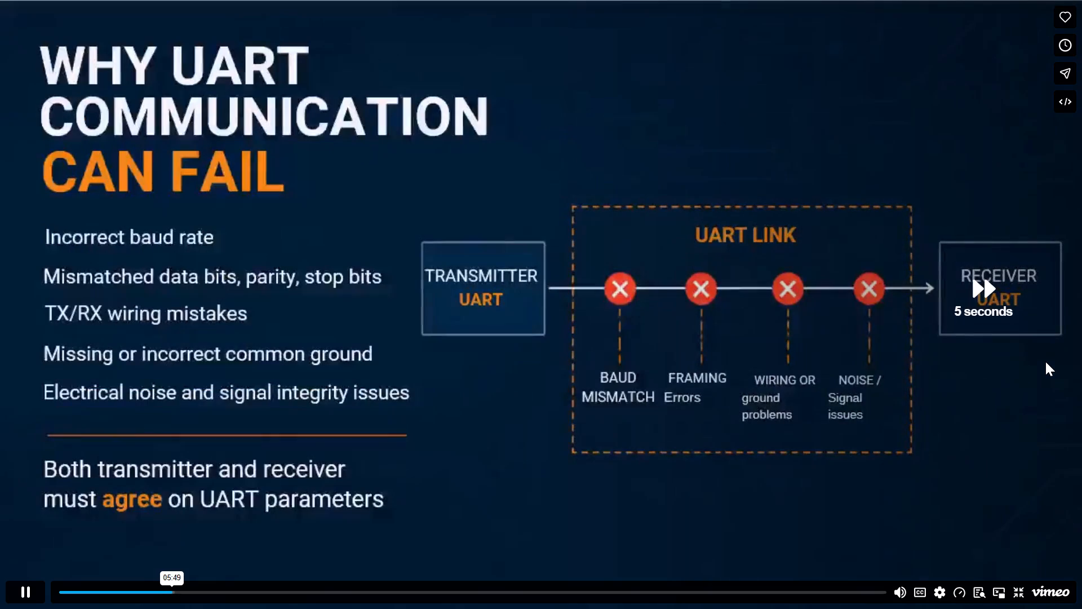
{"action": "key", "text": "Right"}
{"action": "key", "text": "Right"}
{"action": "key", "text": "Right"}
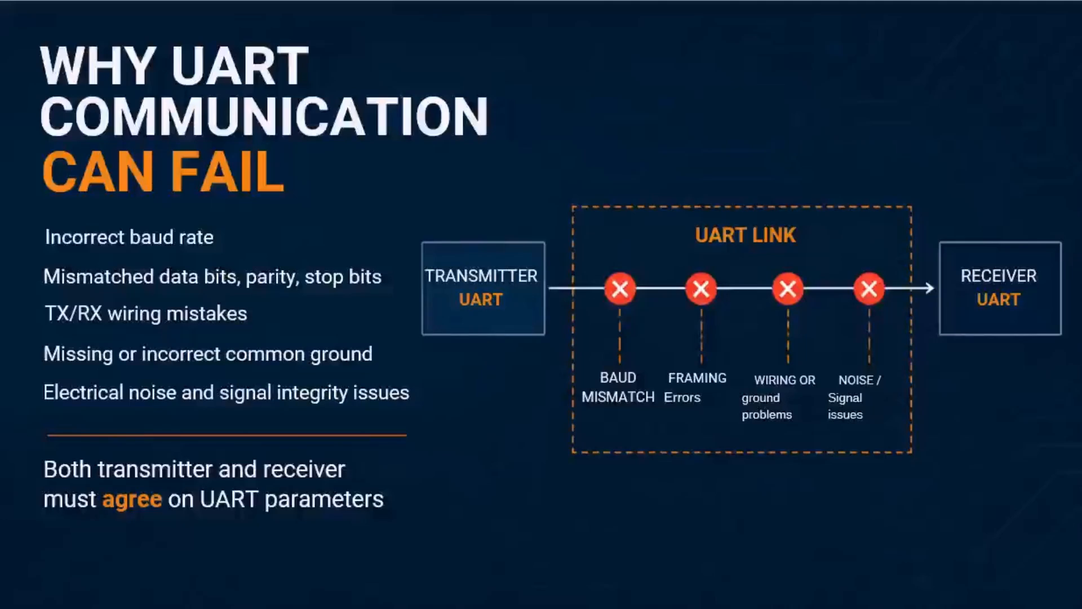
{"action": "key", "text": "Right"}
{"action": "key", "text": "Right"}
{"action": "key", "text": "Right"}
{"action": "key", "text": "Right"}
{"action": "key", "text": "Right"}
{"action": "key", "text": "Right"}
{"action": "key", "text": "Right"}
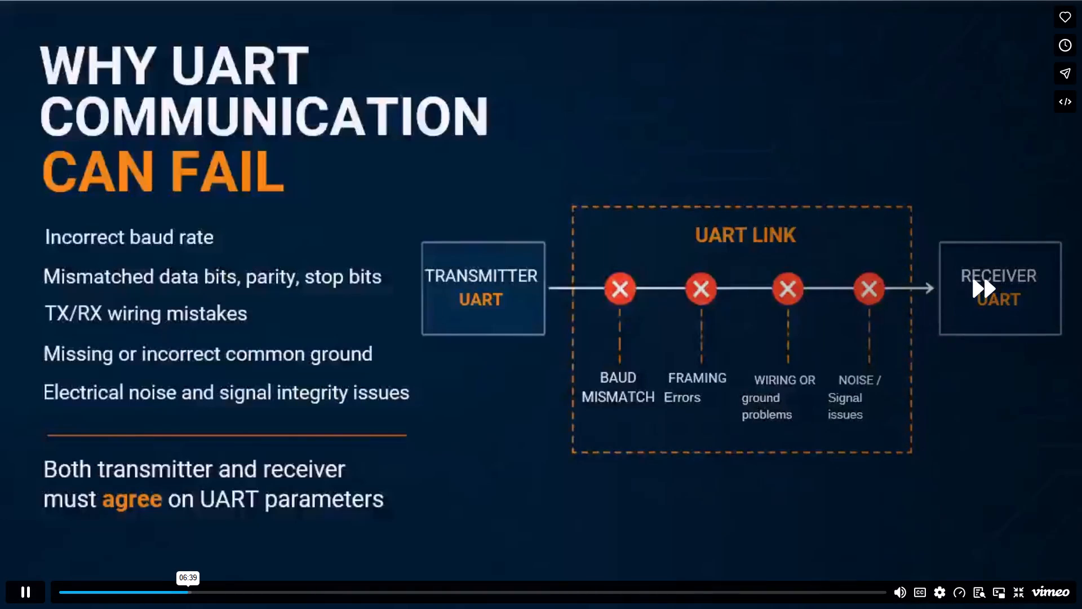
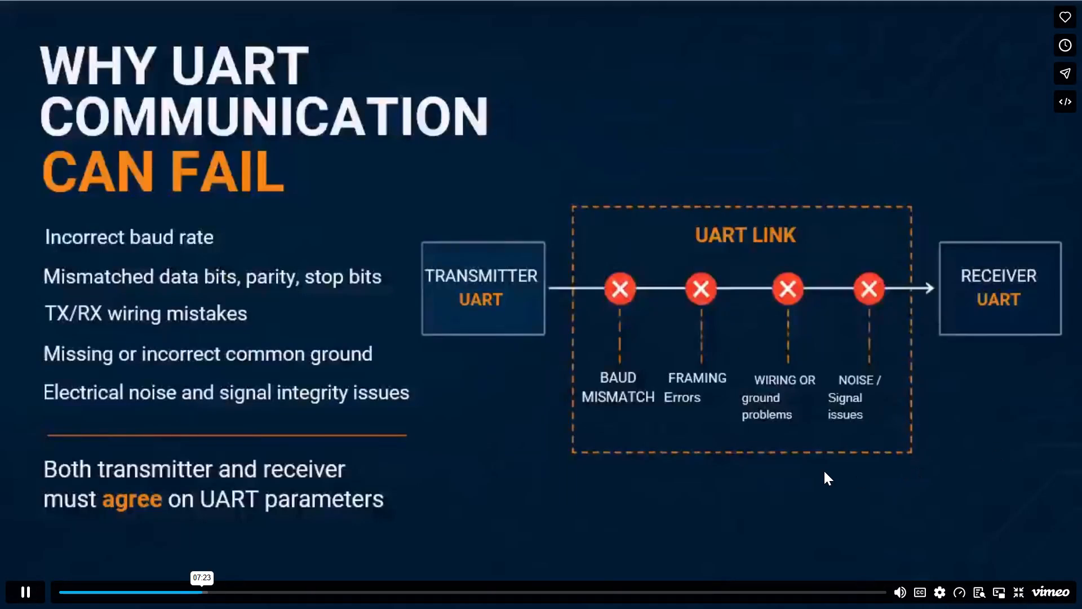
Skip forward in the UART video to about 7:35 and check its playback quality and subtitle settings, leaving them as they are.
{"action": "key", "text": "Right"}
{"action": "key", "text": "Right"}
{"action": "key", "text": "Right"}
{"action": "key", "text": "Right"}
{"action": "key", "text": "Right"}
{"action": "key", "text": "Right"}
{"action": "key", "text": "Right"}
{"action": "key", "text": "Right"}
{"action": "key", "text": "Right"}
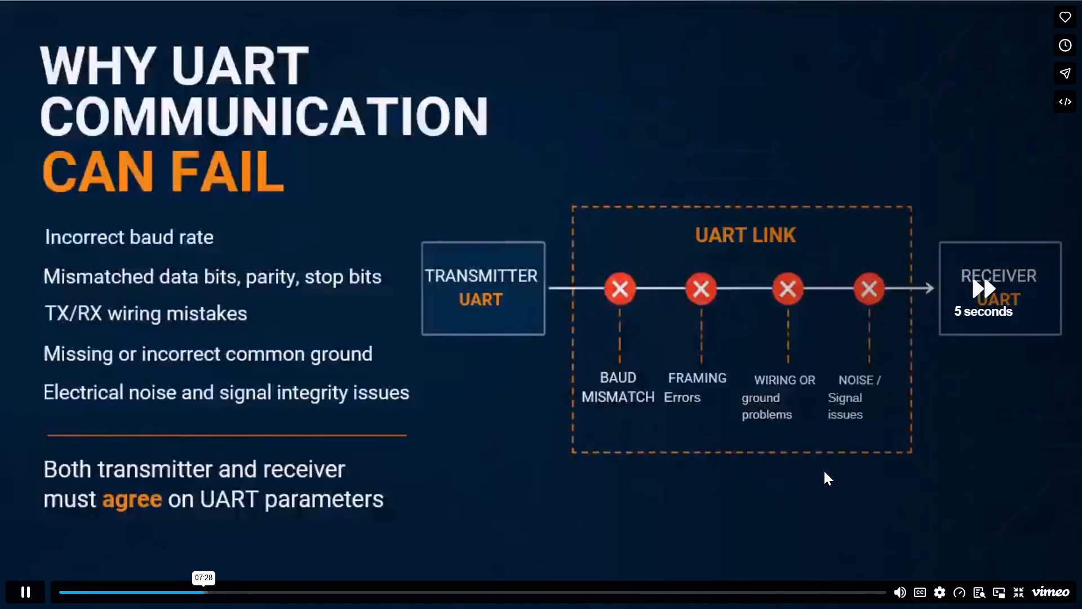
{"action": "left_click", "coordinate": [935, 593]}
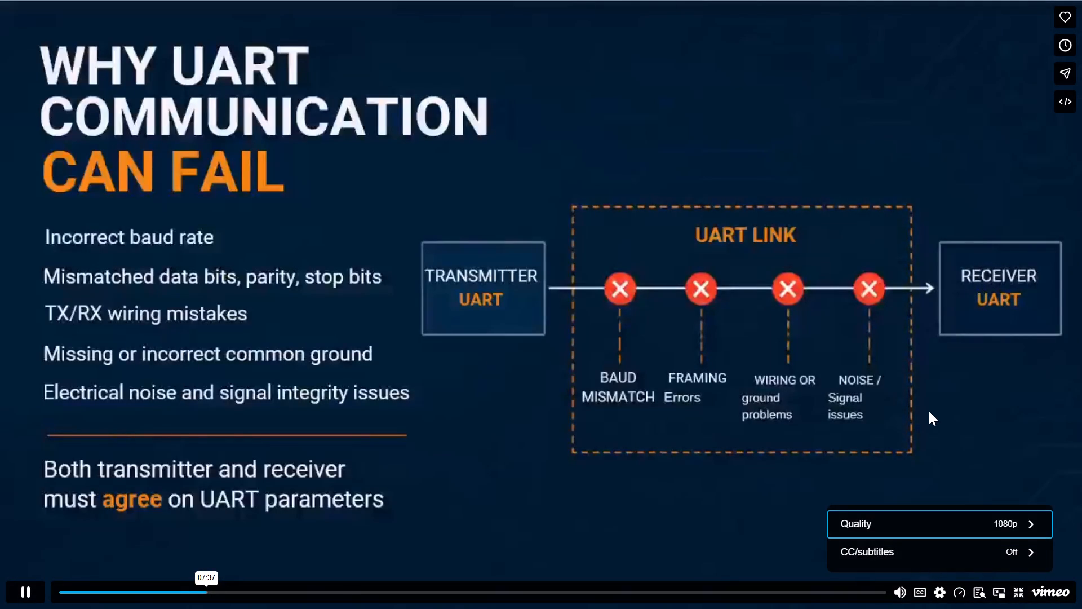
{"action": "left_click", "coordinate": [929, 411]}
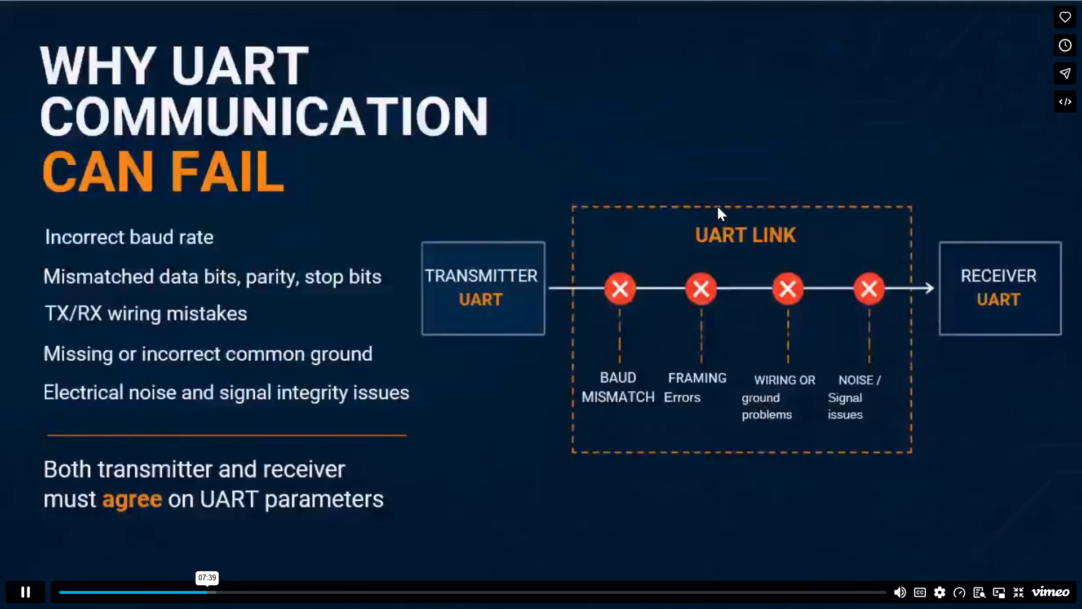
Skip forward to about 8:37, pausing and resuming playback to examine the "Why UART Communication Can Fail" slide and its explanation.
{"action": "key", "text": "Right"}
{"action": "key", "text": "Right"}
{"action": "key", "text": "Right"}
{"action": "key", "text": "Right"}
{"action": "key", "text": "Right"}
{"action": "key", "text": "Right"}
{"action": "key", "text": "Right"}
{"action": "key", "text": "Right"}
{"action": "key", "text": "Right"}
{"action": "key", "text": "Right"}
{"action": "key", "text": "Right"}
{"action": "key", "text": "Right"}
{"action": "key", "text": "Right"}
{"action": "key", "text": "Right"}
{"action": "key", "text": "Right"}
{"action": "key", "text": "Right"}
{"action": "key", "text": "Right"}
{"action": "key", "text": "Right"}
{"action": "key", "text": "Right"}
{"action": "key", "text": "Right"}
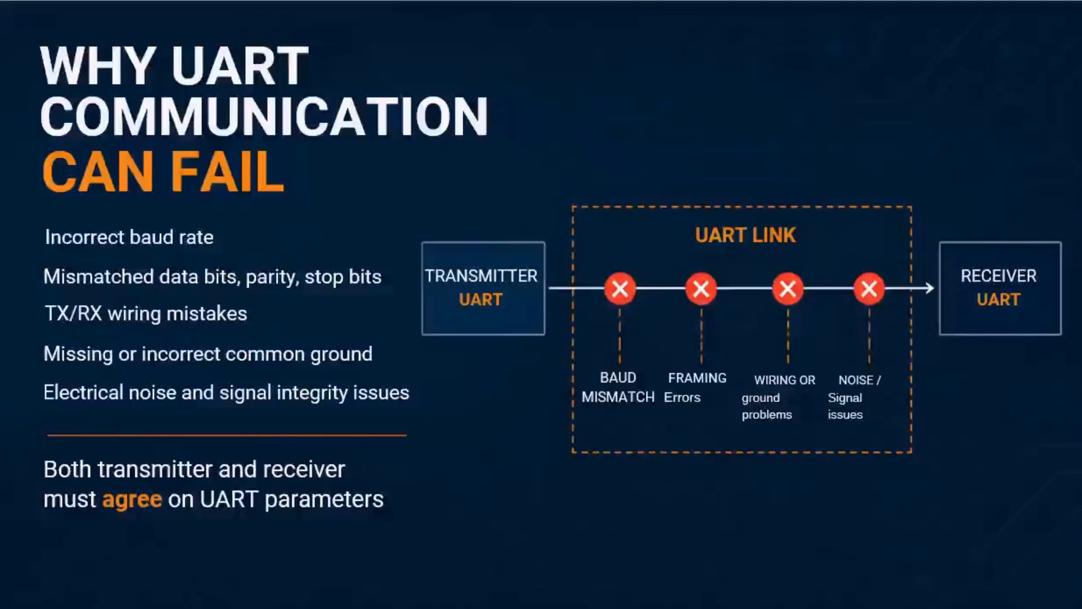
{"action": "key", "text": "space"}
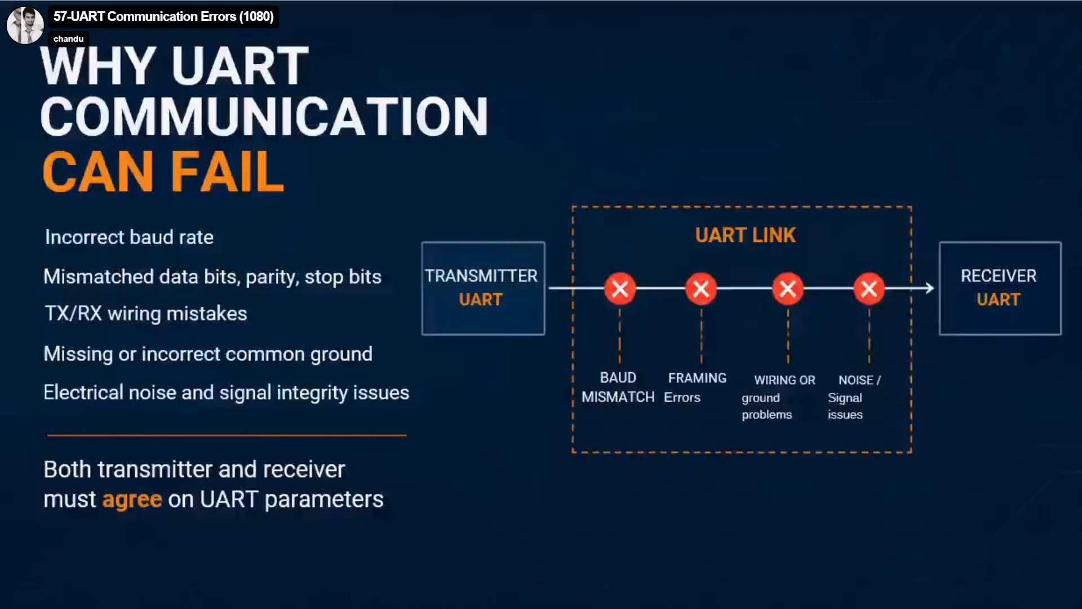
{"action": "key", "text": "space"}
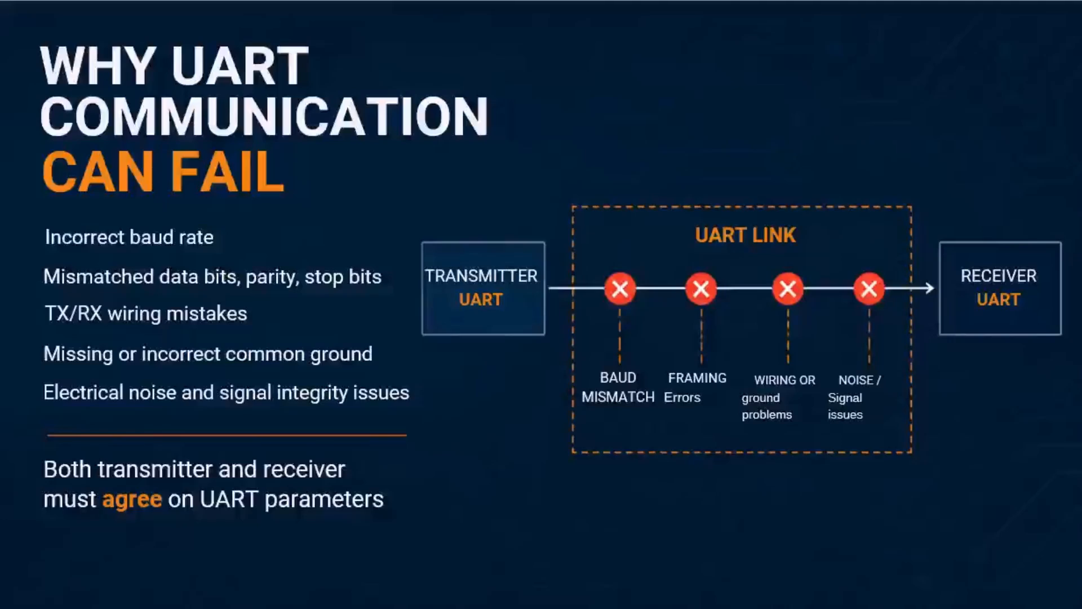
{"action": "key", "text": "space"}
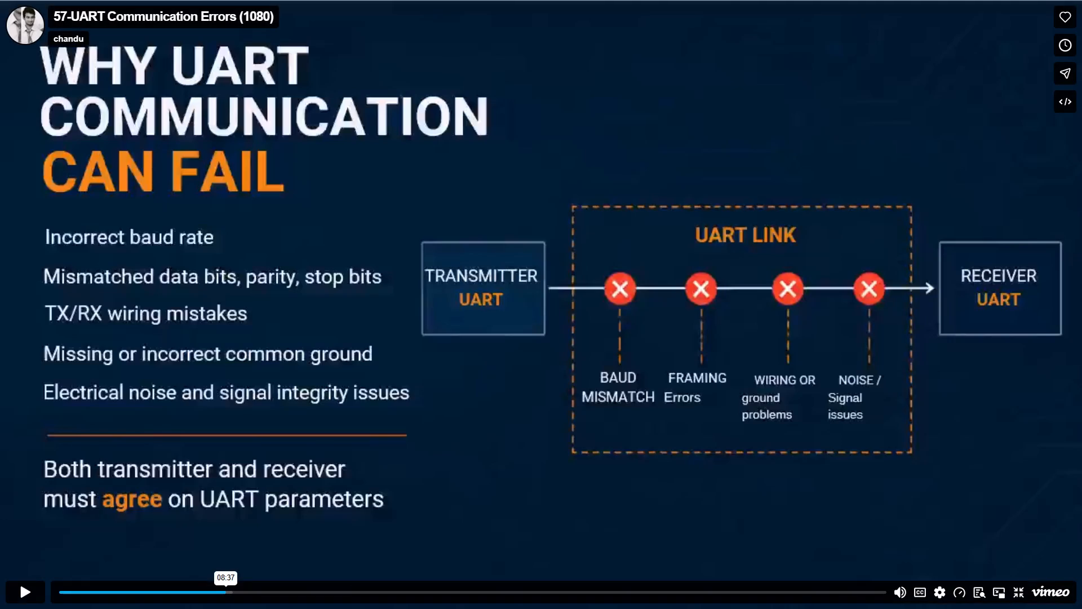
{"action": "key", "text": "space"}
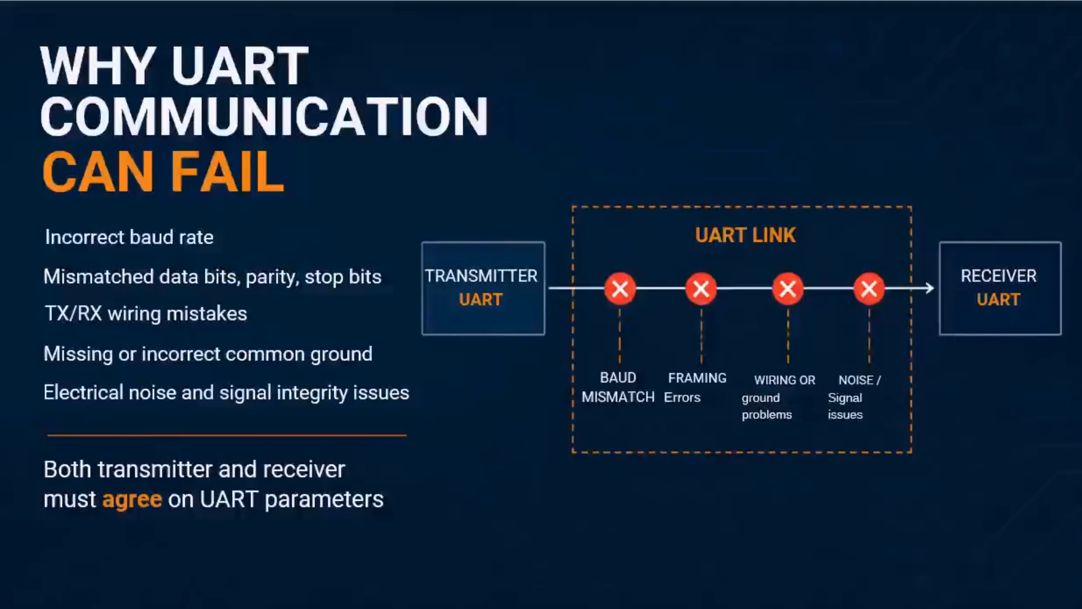
{"action": "left_click", "coordinate": [543, 412]}
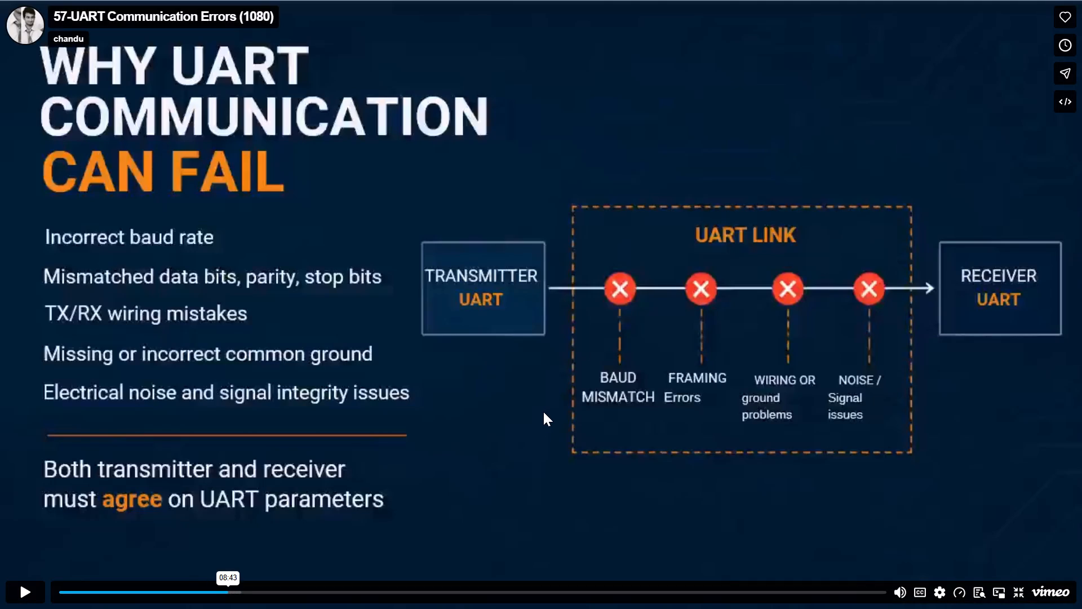
{"action": "left_click", "coordinate": [543, 412]}
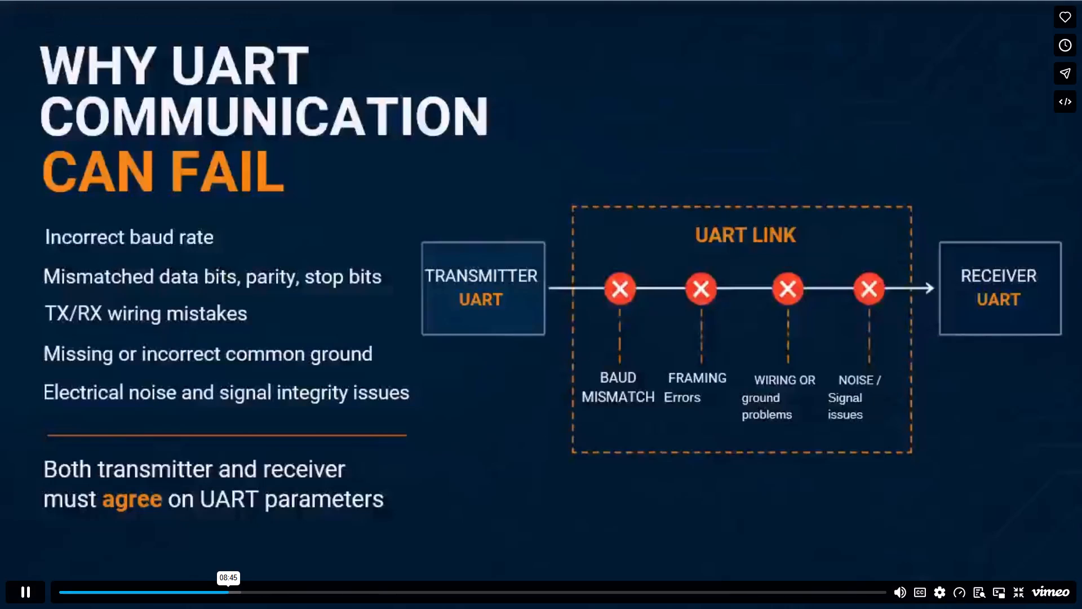
Skip forward to about 9:07, examining whether the slide changes as the explanation goes on.
{"action": "key", "text": "Right"}
{"action": "key", "text": "Right"}
{"action": "key", "text": "Right"}
{"action": "key", "text": "Right"}
{"action": "key", "text": "Right"}
{"action": "key", "text": "Right"}
{"action": "key", "text": "Right"}
{"action": "key", "text": "Right"}
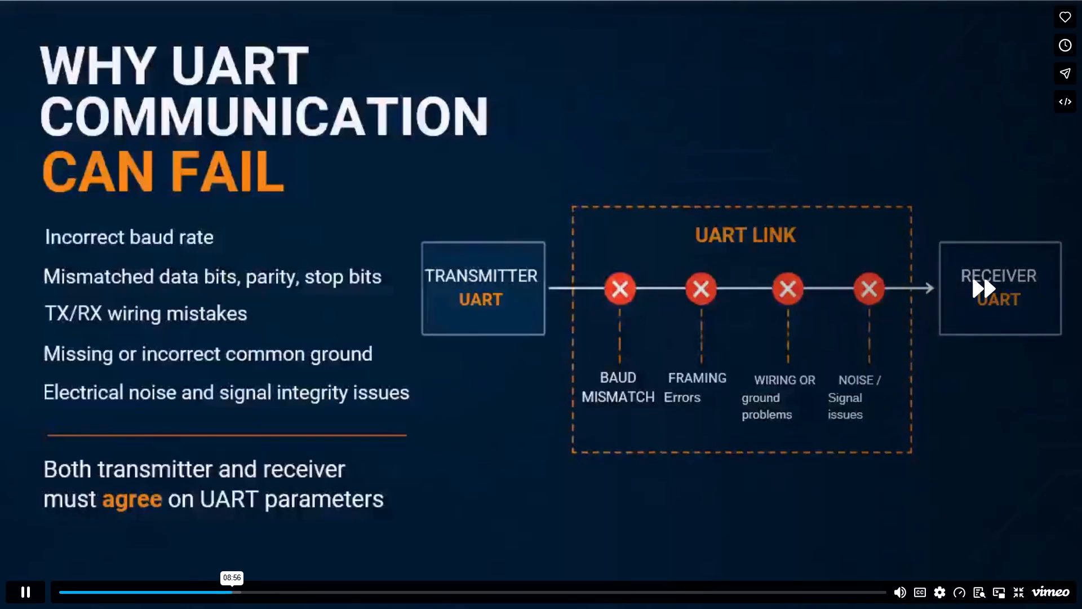
{"action": "key", "text": "Right"}
{"action": "key", "text": "Right"}
{"action": "key", "text": "Right"}
{"action": "key", "text": "Right"}
{"action": "key", "text": "Right"}
{"action": "key", "text": "Right"}
{"action": "key", "text": "Right"}
{"action": "key", "text": "Right"}
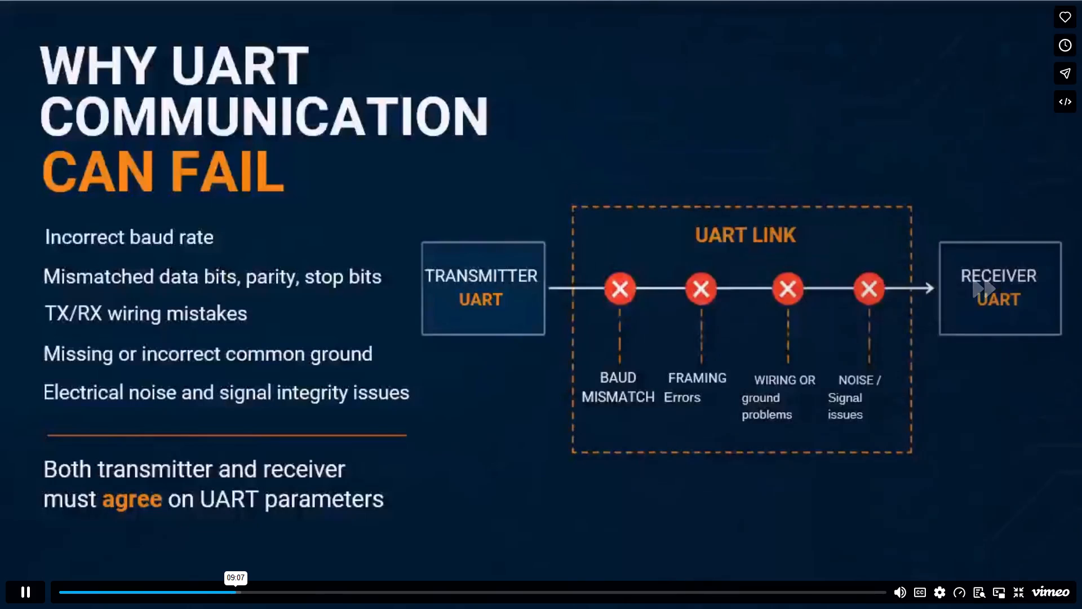
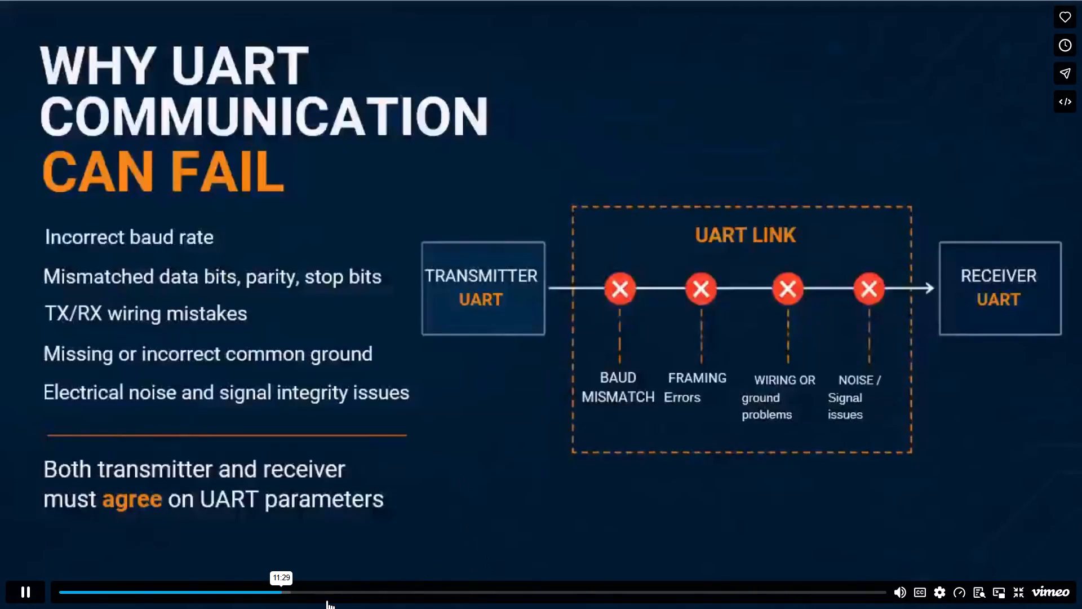
Jump ahead in the UART video to about 13:48 and step back briefly to examine the "Baud Rate Mismatch" slide and its explanation.
{"action": "left_click", "coordinate": [326, 592]}
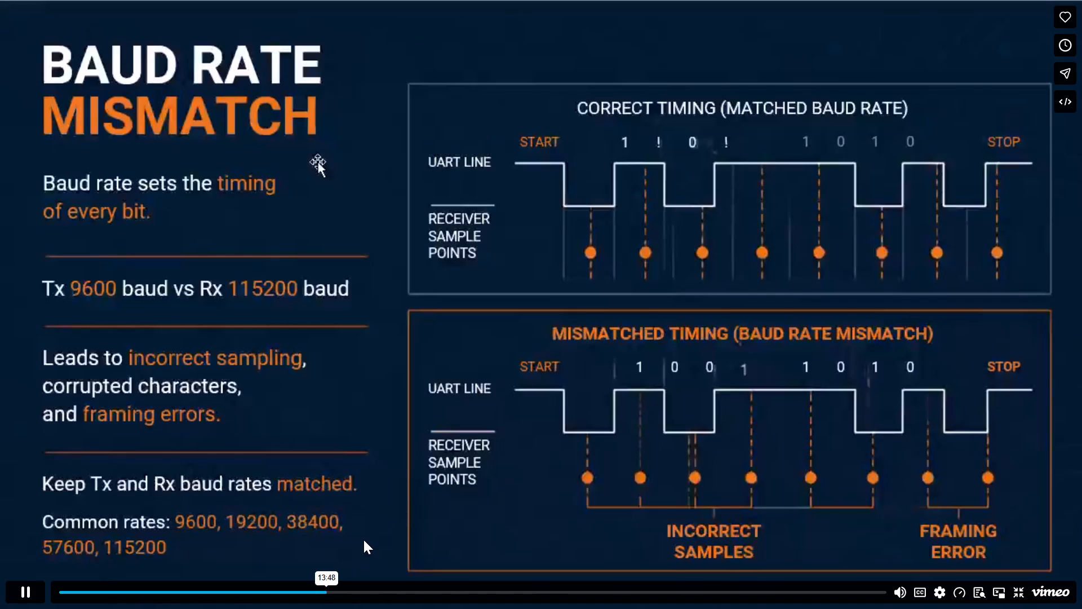
{"action": "key", "text": "Left"}
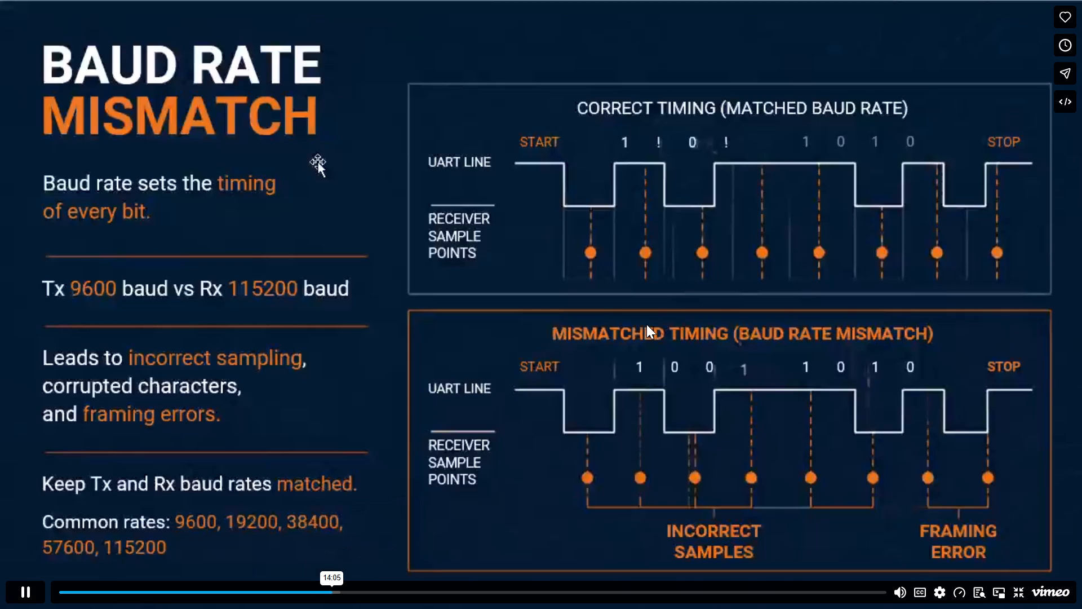
Skip forward in 5-second steps to about 14:50, checking the timing diagrams and whether the "Baud Rate Mismatch" slide changes during the explanation.
{"action": "key", "text": "Right"}
{"action": "key", "text": "Right"}
{"action": "key", "text": "Right"}
{"action": "key", "text": "Right"}
{"action": "key", "text": "Right"}
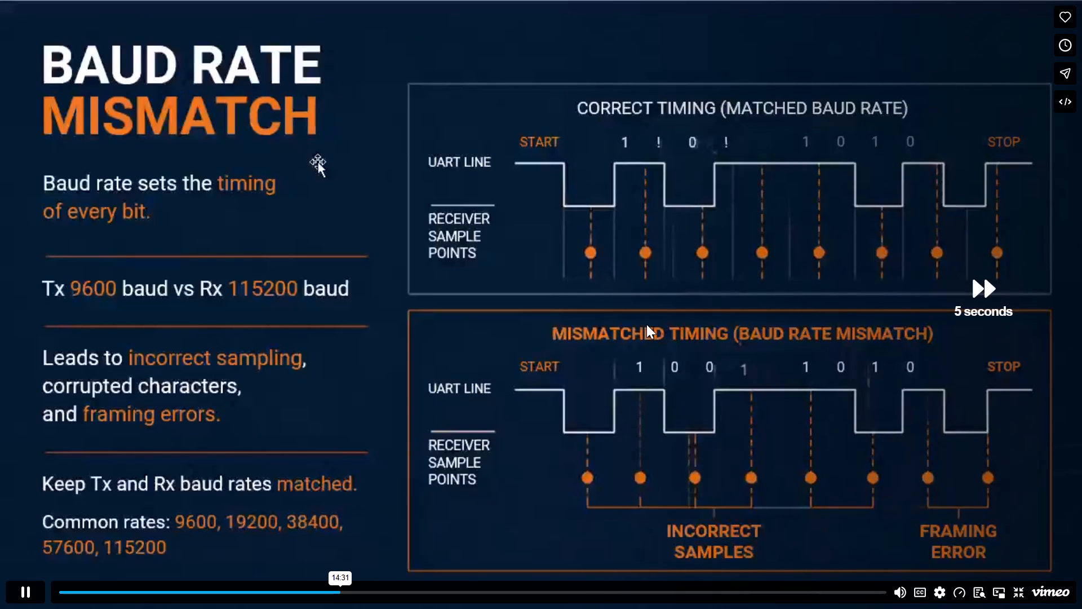
{"action": "key", "text": "Right"}
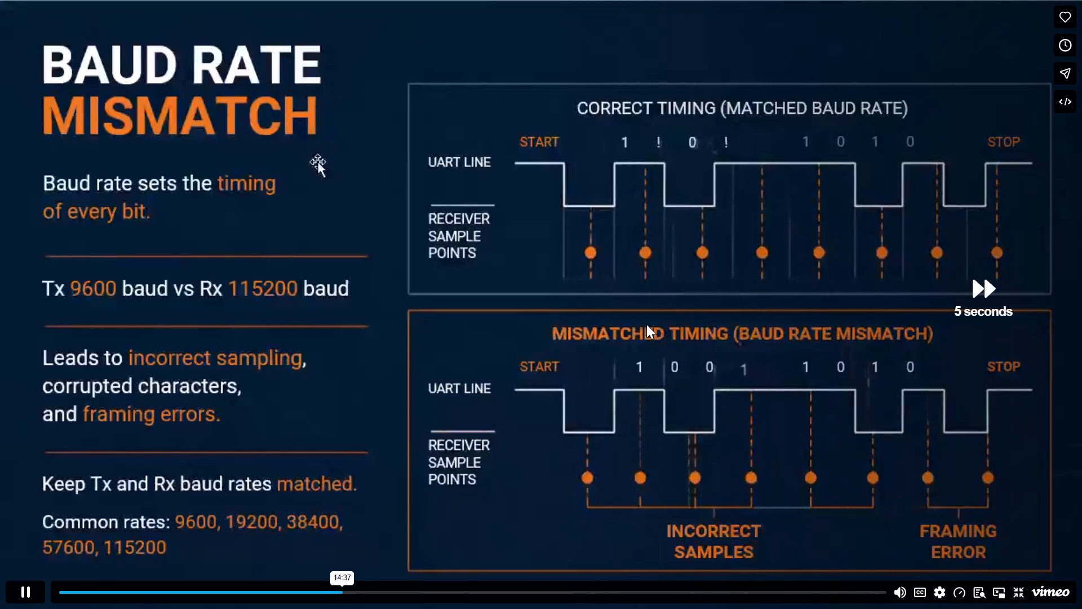
{"action": "left_click", "coordinate": [646, 324]}
{"action": "key", "text": "Right"}
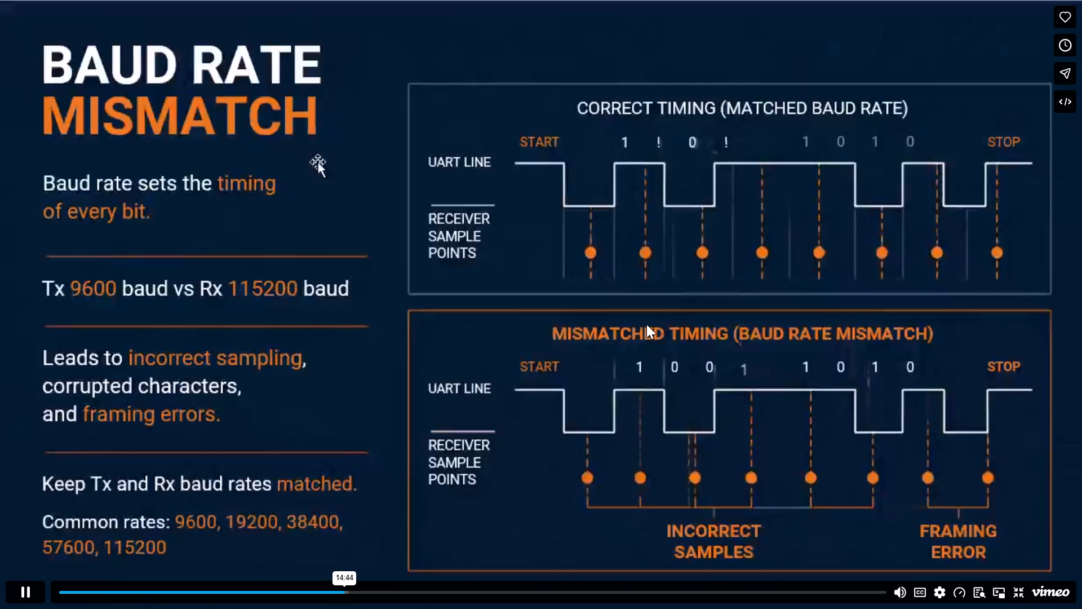
{"action": "key", "text": "Right"}
{"action": "key", "text": "Right"}
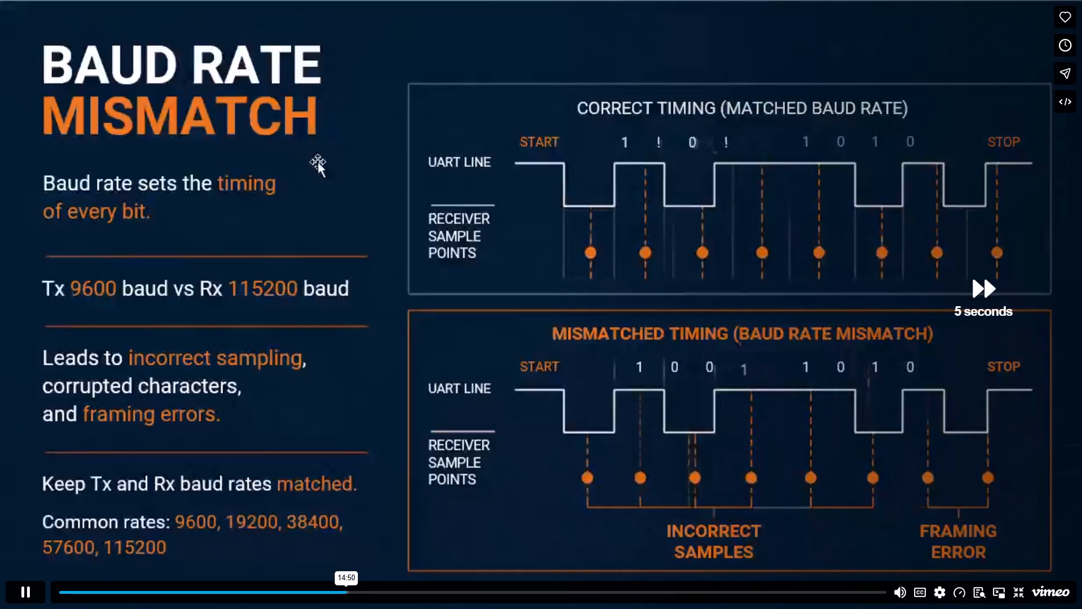
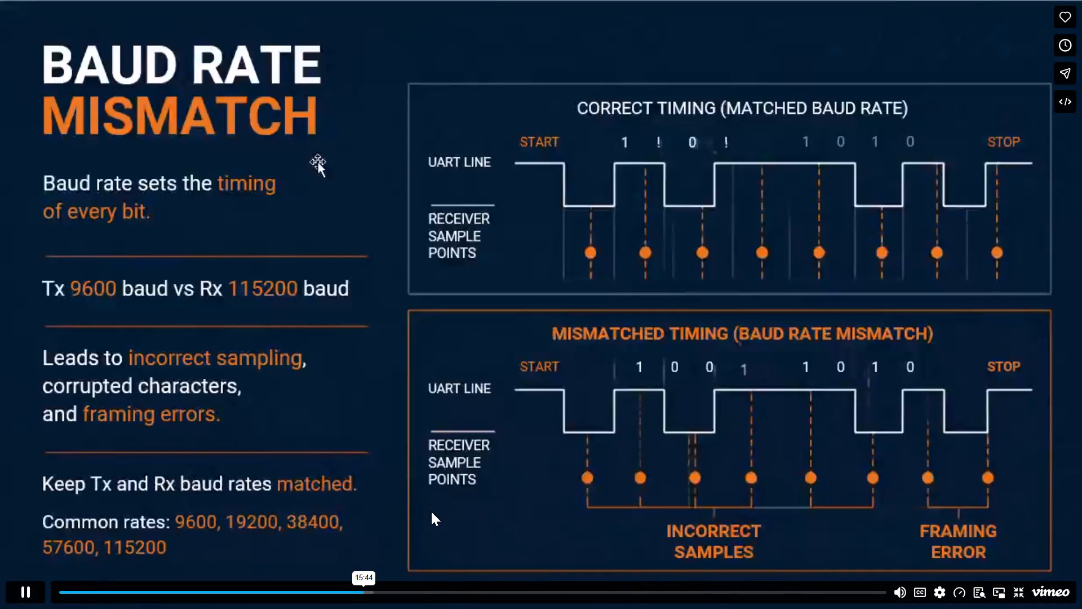
Move ahead through the rest of the "Baud Rate Mismatch" explanation and replay the transition into the "UART Configuration Mismatch" slide around 17:47.
{"action": "key", "text": "Right"}
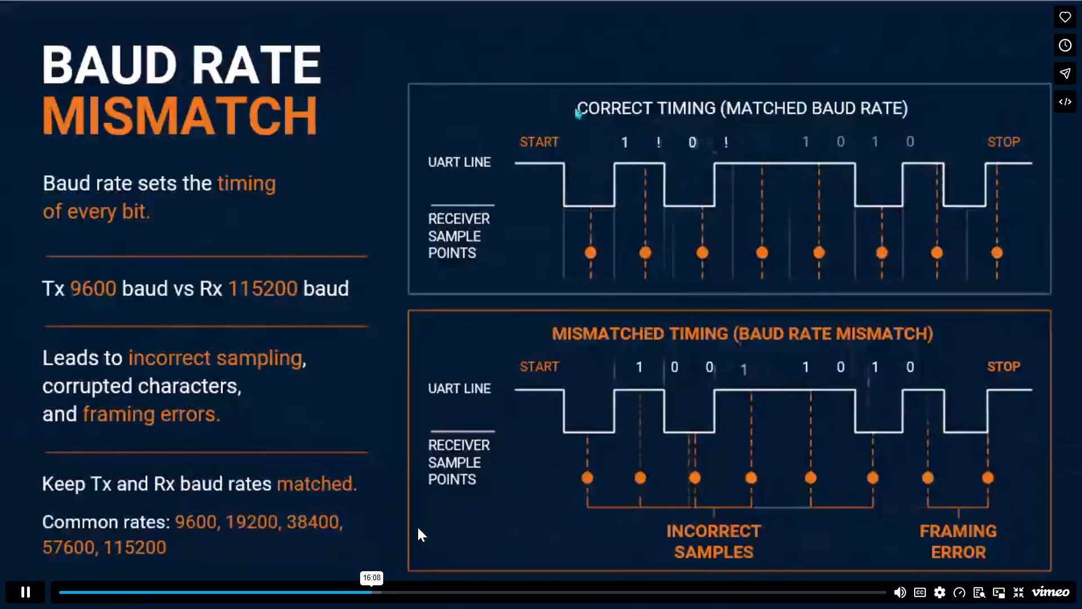
{"action": "left_click", "coordinate": [387, 589]}
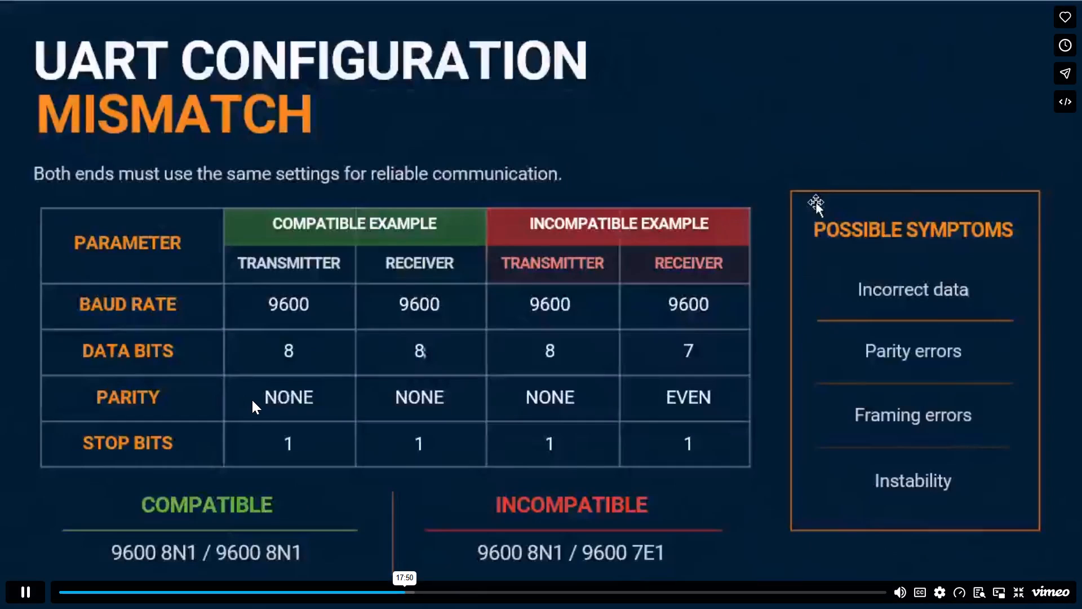
{"action": "key", "text": "Left"}
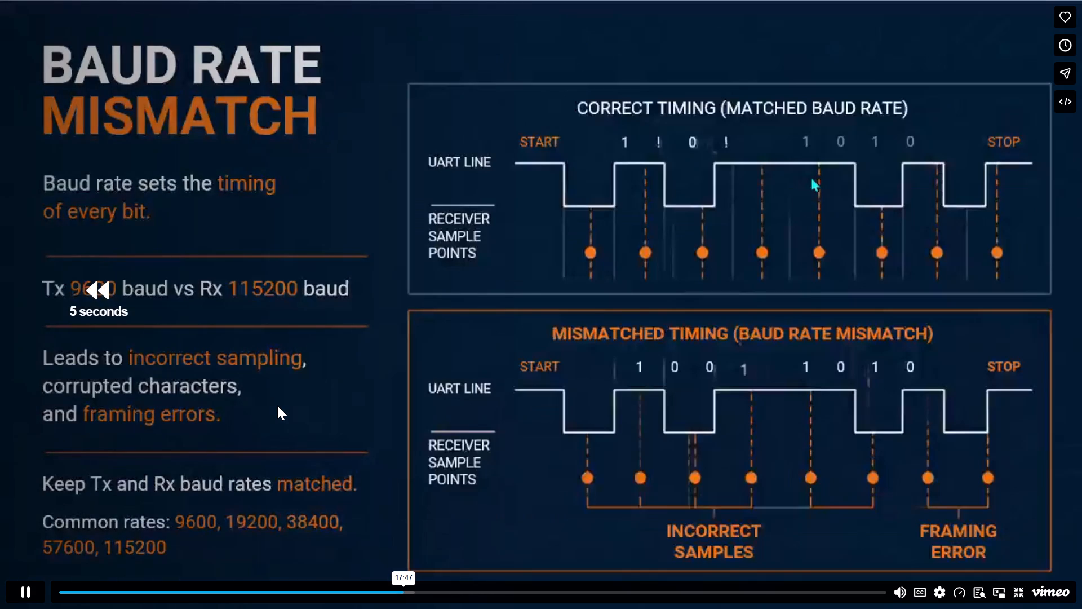
{"action": "key", "text": "Left"}
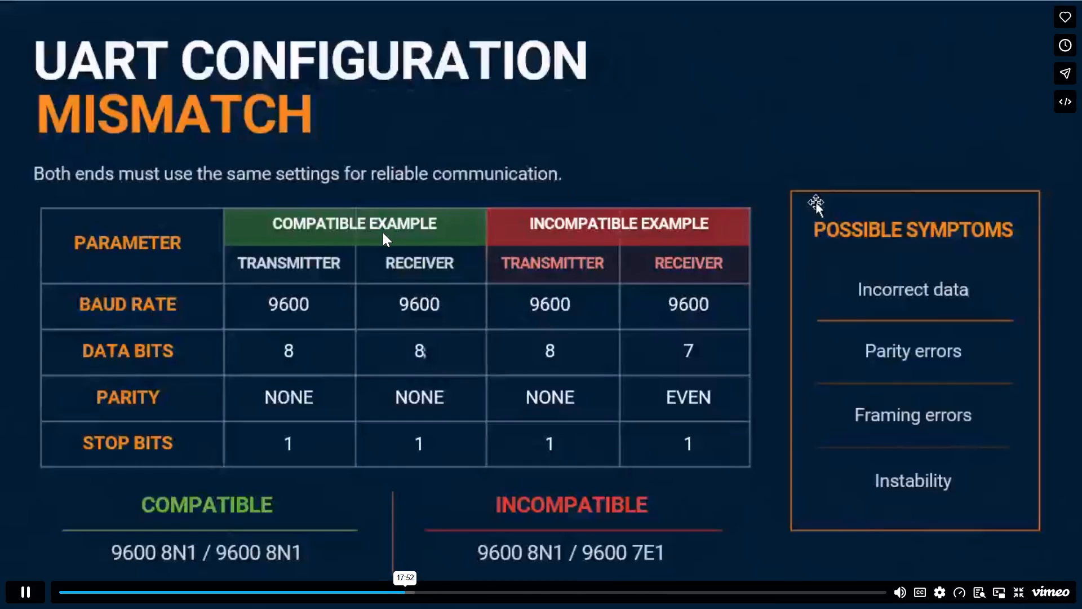
Skip forward in 5-second steps to about 18:34, examining the compatible and incompatible settings table and possible symptoms on the "UART Configuration Mismatch" slide.
{"action": "key", "text": "Right"}
{"action": "key", "text": "Right"}
{"action": "key", "text": "Right"}
{"action": "key", "text": "Right"}
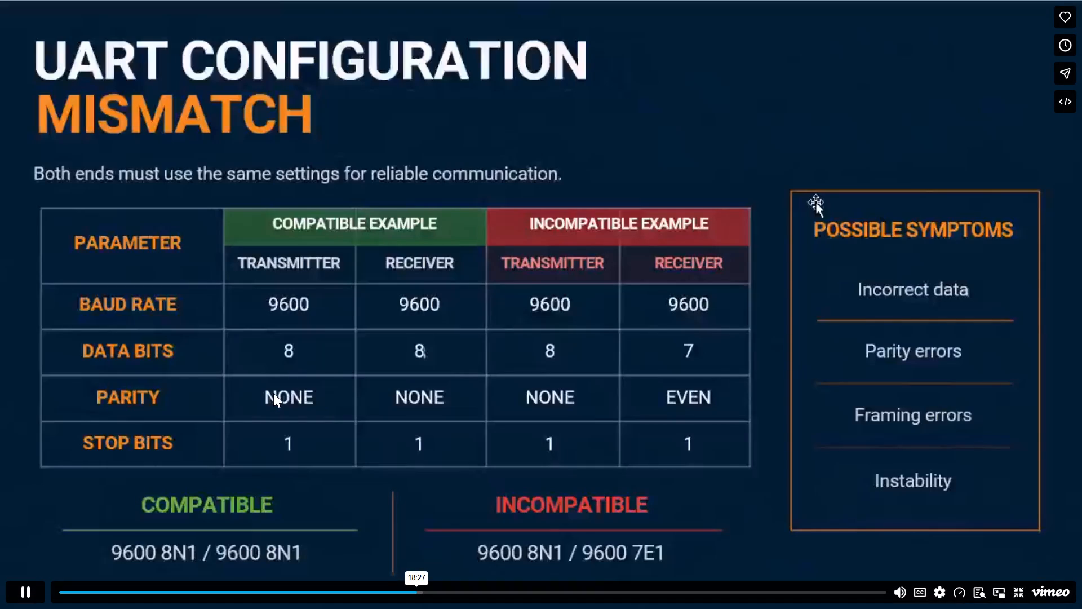
{"action": "key", "text": "Right"}
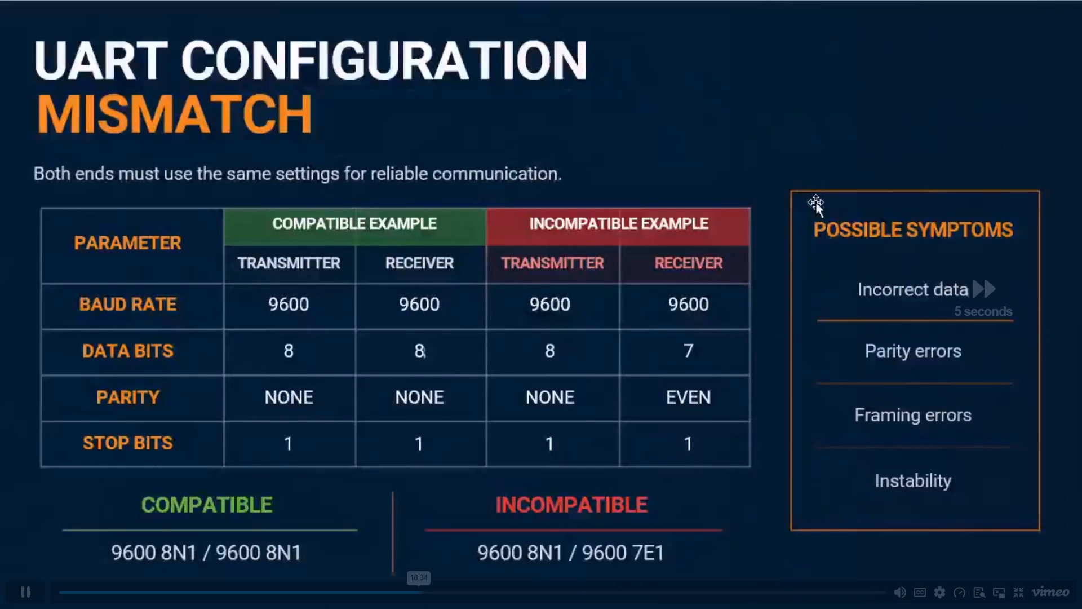
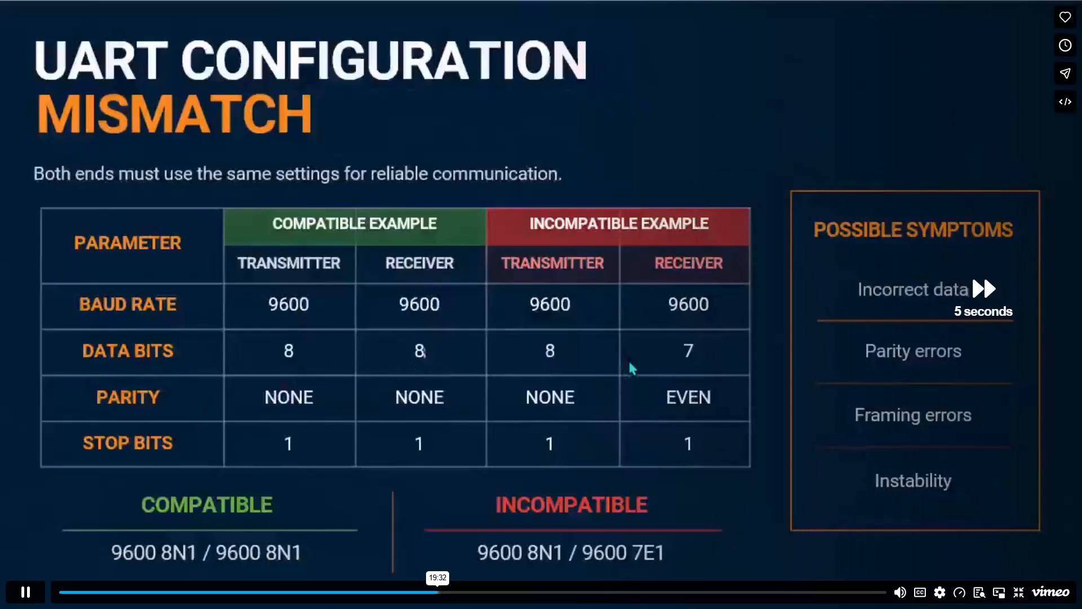
Skip forward in 5-second steps past 19:47 on the "UART Configuration Mismatch" slide, examining the explanation, and pause the video.
{"action": "key", "text": "Right"}
{"action": "key", "text": "Right"}
{"action": "key", "text": "Right"}
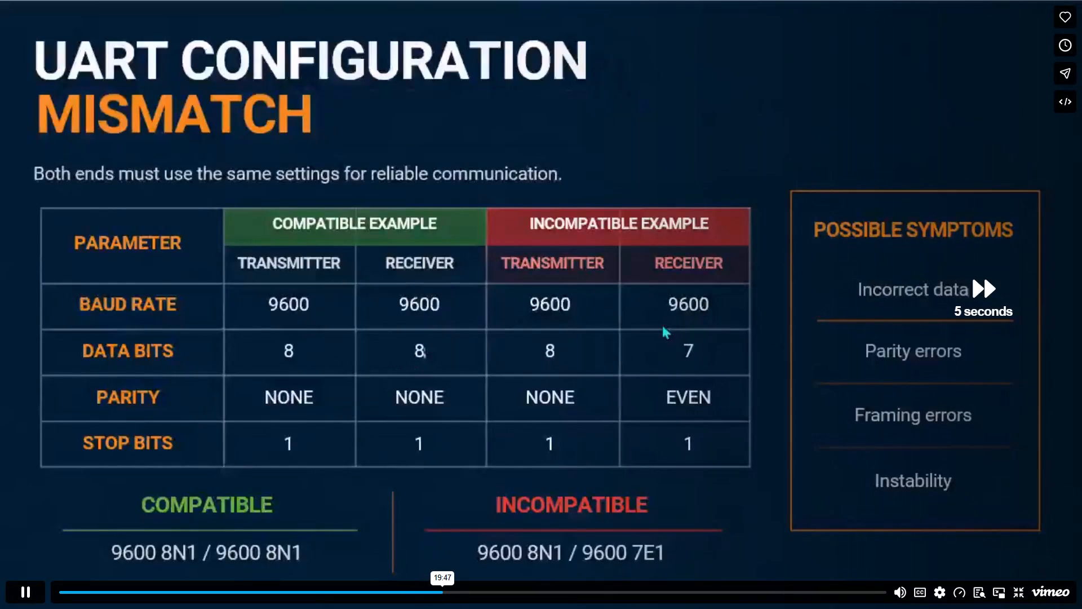
{"action": "key", "text": "Right"}
{"action": "key", "text": "Right"}
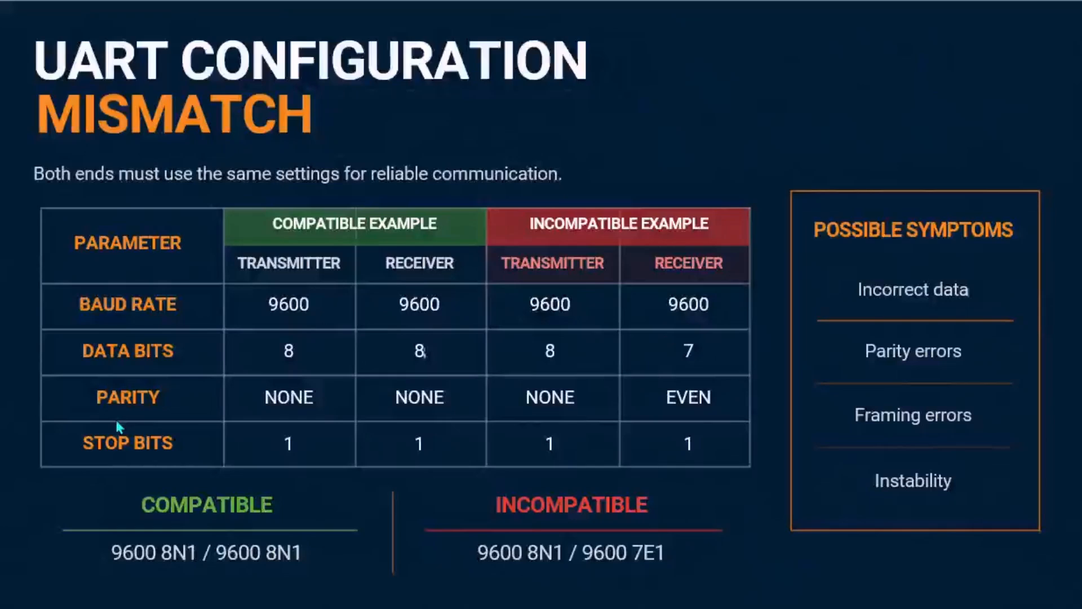
{"action": "left_click", "coordinate": [286, 334]}
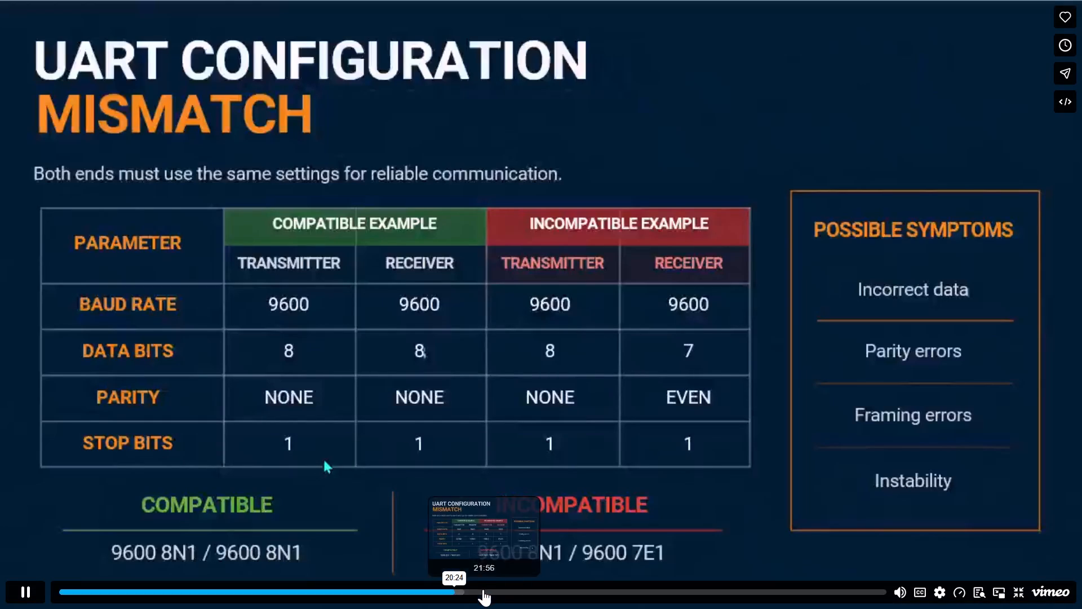
Skip ahead to about 21:56 to check whether the "UART Configuration Mismatch" slide changes, and pause the video.
{"action": "left_click", "coordinate": [482, 590]}
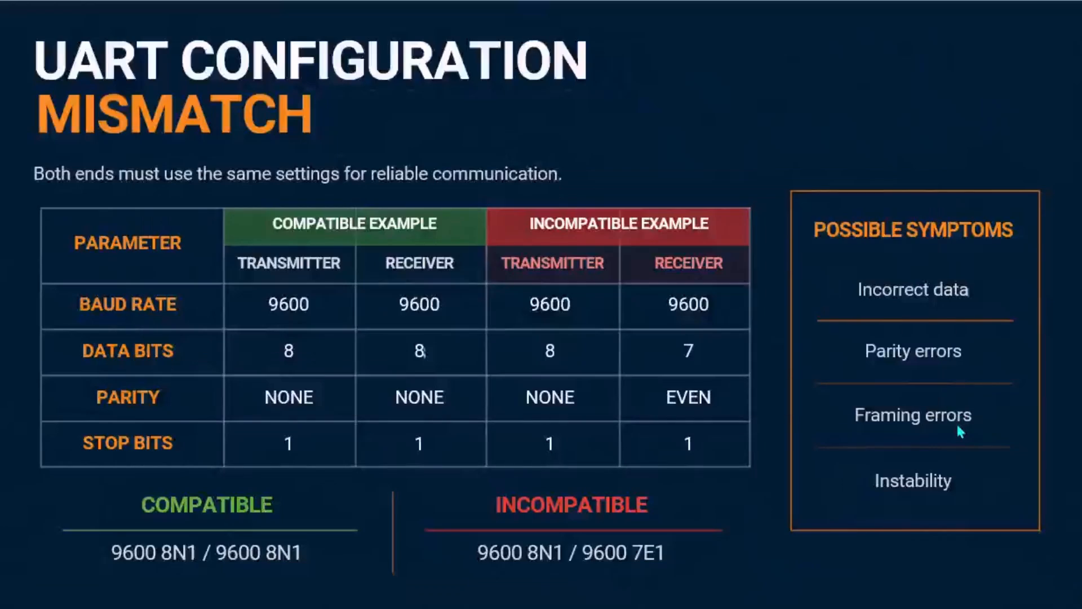
{"action": "left_click", "coordinate": [613, 302]}
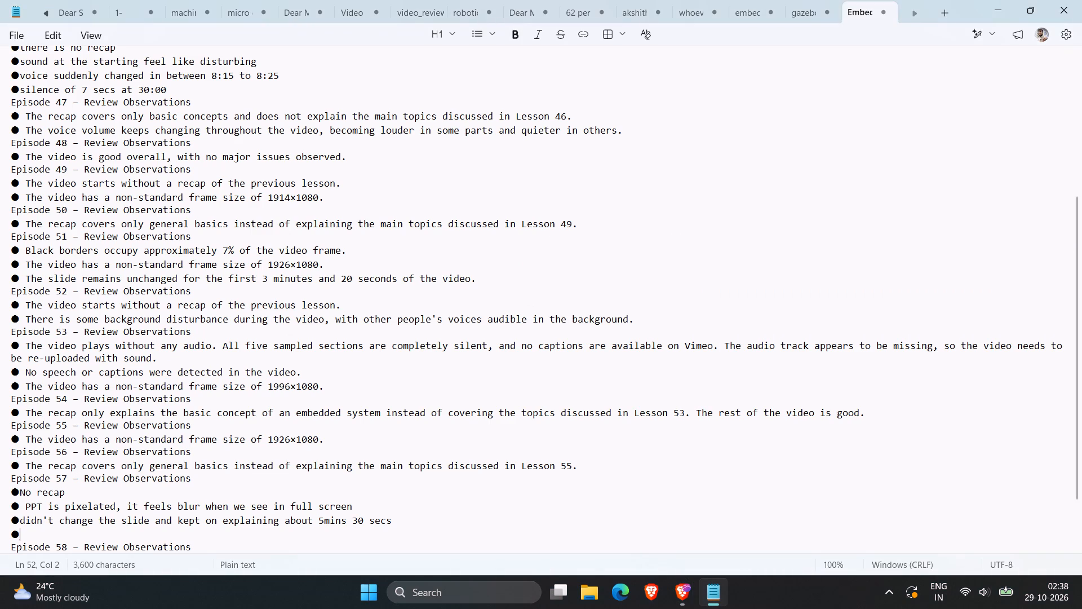
In the Notepad review notes, add under Episode 57 "the video length is 42 minutes that is less than standard time(45 min".
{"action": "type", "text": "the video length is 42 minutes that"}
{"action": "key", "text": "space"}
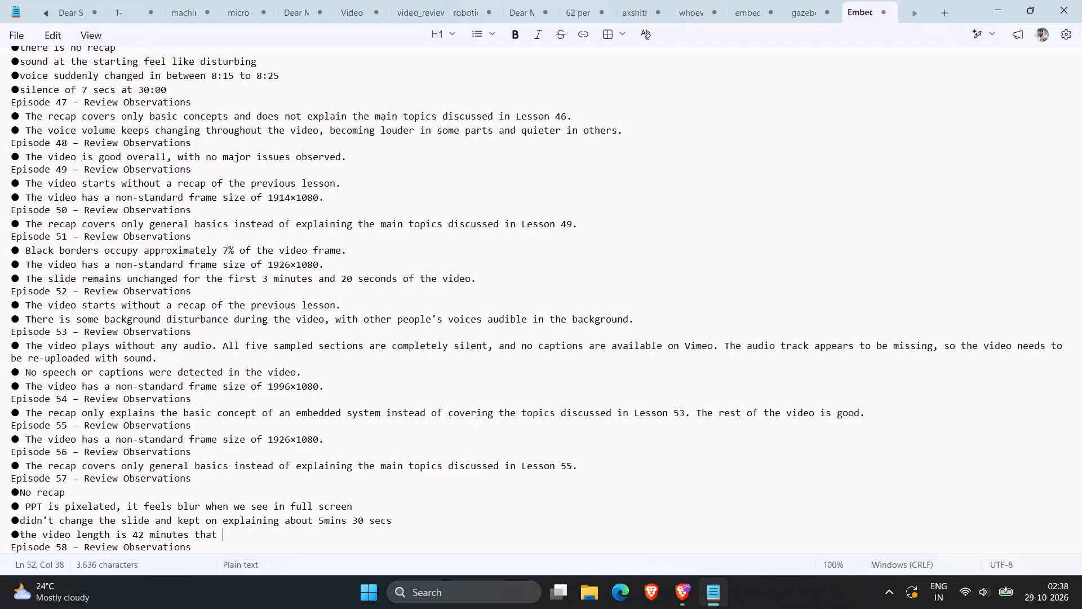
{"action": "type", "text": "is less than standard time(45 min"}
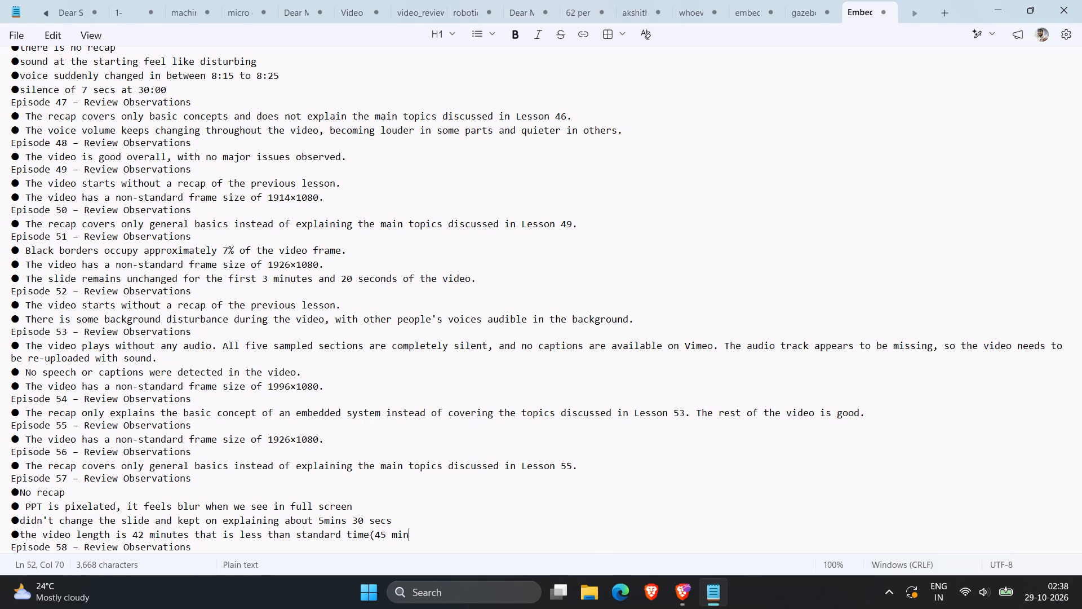
In Notepad, finish the Episode 57 video-length observation so it ends with "(45 mins)", and add an empty bullet below it.
{"action": "type", "text": "s)"}
{"action": "key", "text": "Return"}
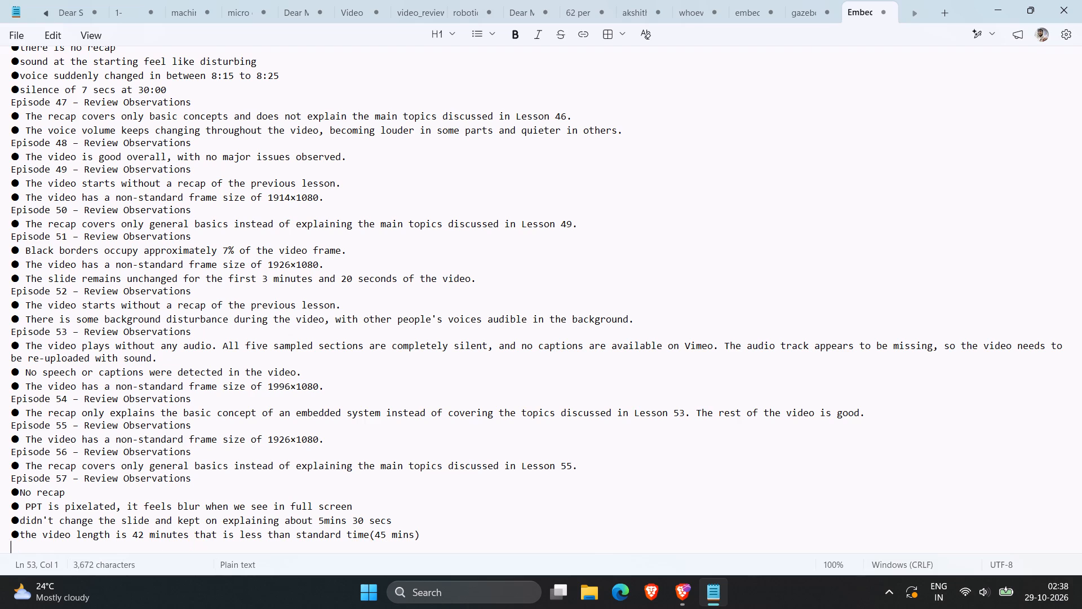
{"action": "key", "text": "ctrl+v"}
{"action": "scroll", "coordinate": [224, 526], "scroll_direction": "down", "scroll_amount": 1}
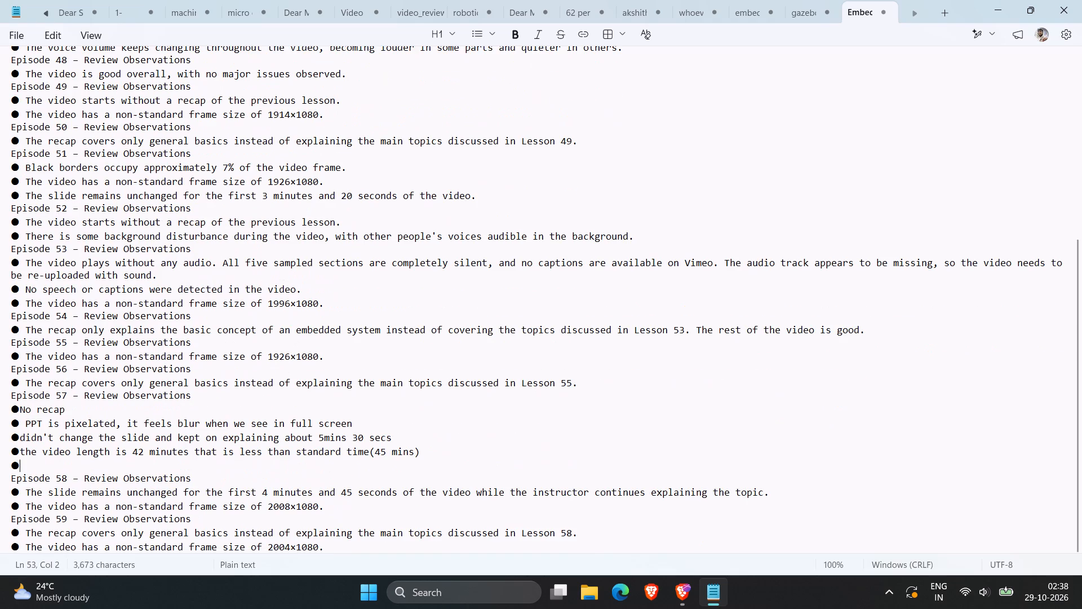
Switch back to the Vimeo video in Brave, resume playback, and jump ahead in stages to 25:08, examining the "Framing Errors" slide.
{"action": "key", "text": "alt+Tab"}
{"action": "left_click", "coordinate": [379, 386]}
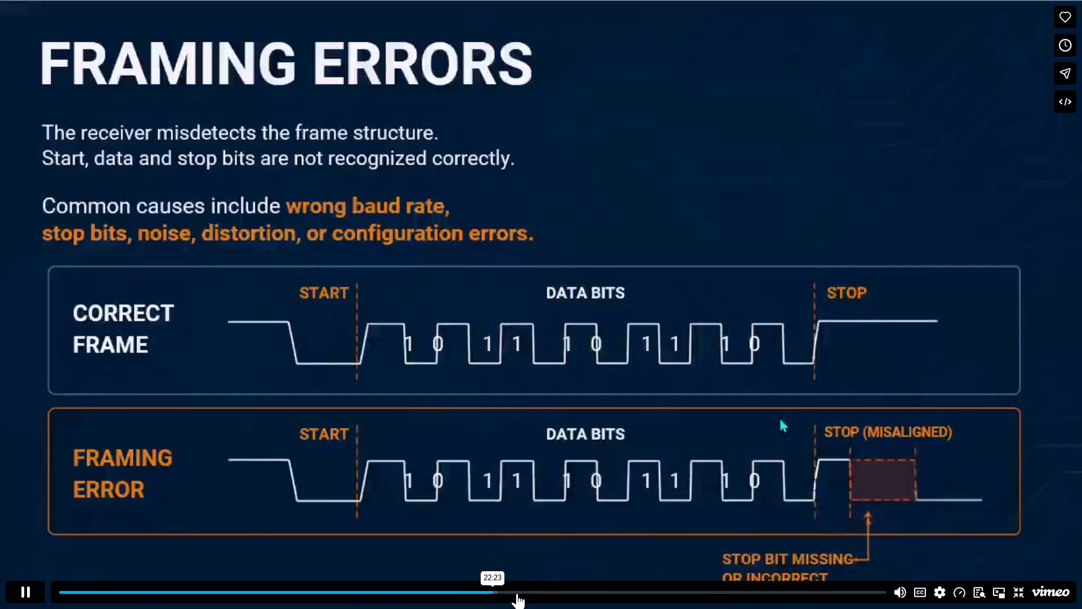
{"action": "left_click", "coordinate": [510, 592]}
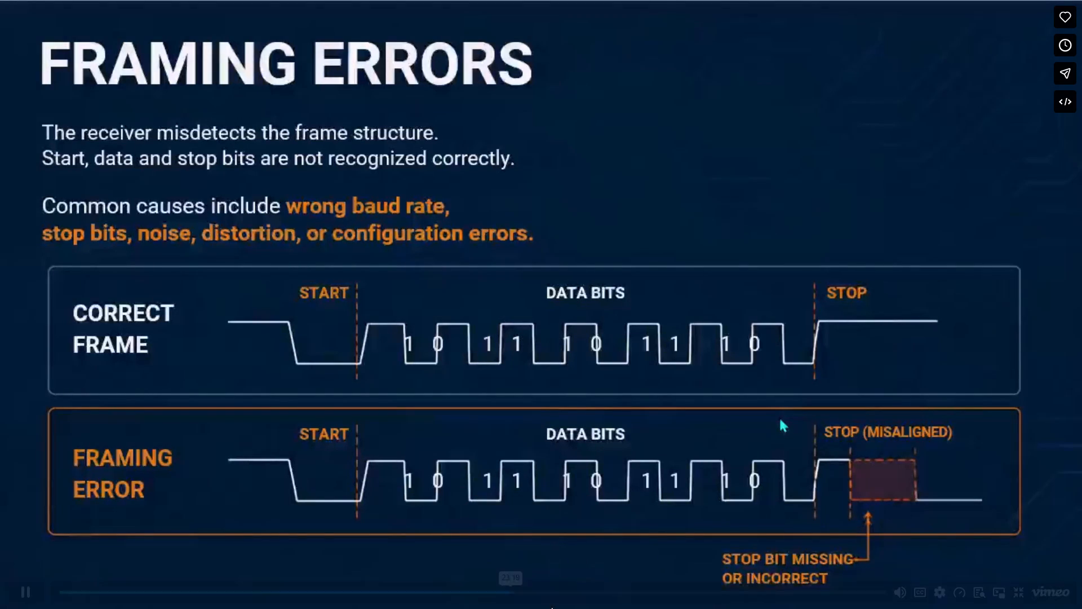
{"action": "left_click", "coordinate": [529, 592]}
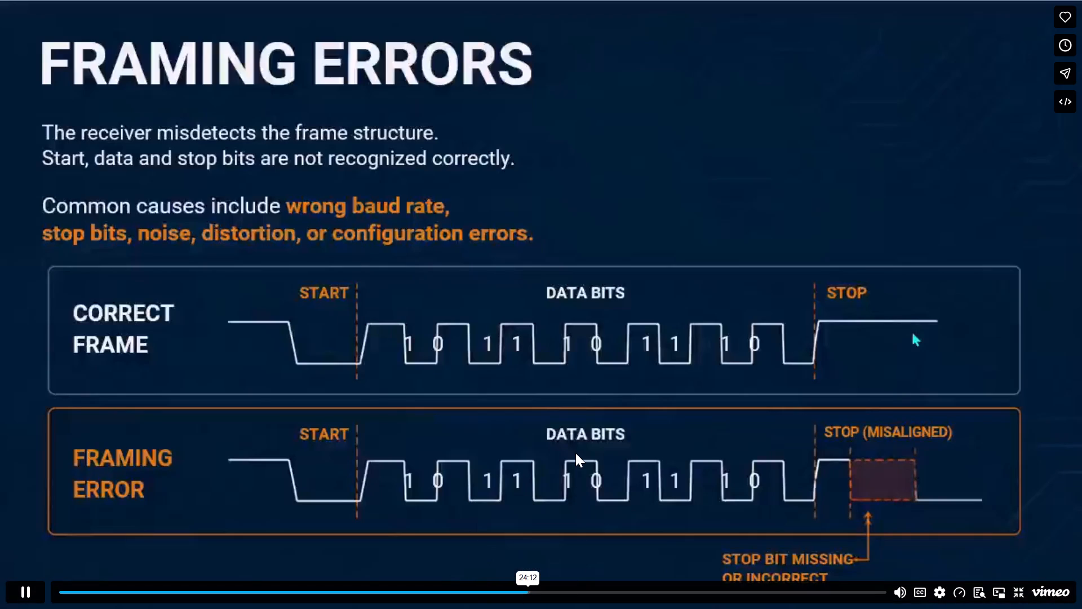
{"action": "left_click", "coordinate": [547, 587]}
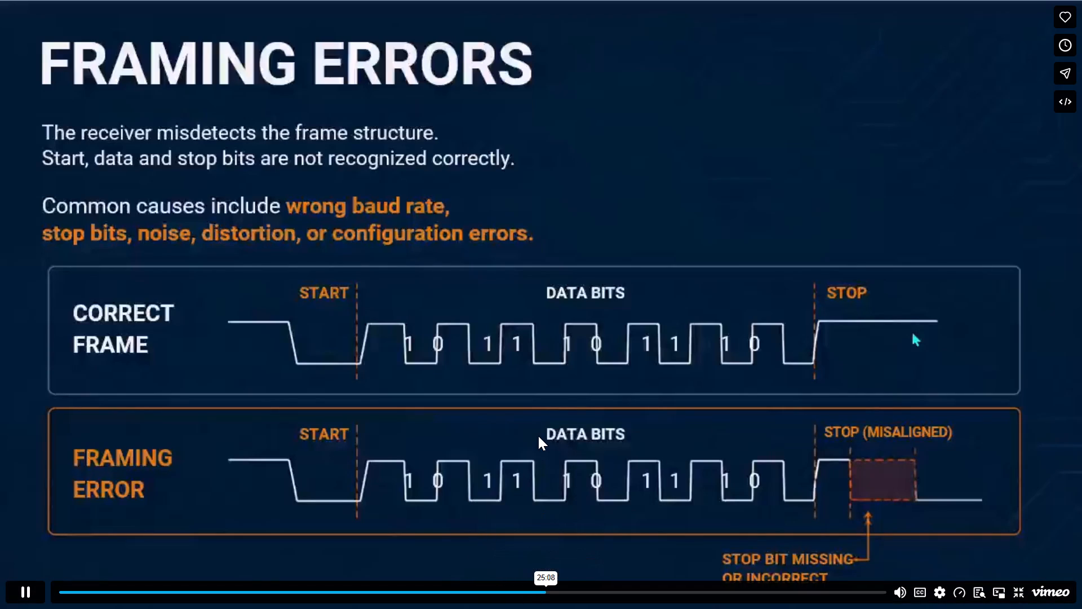
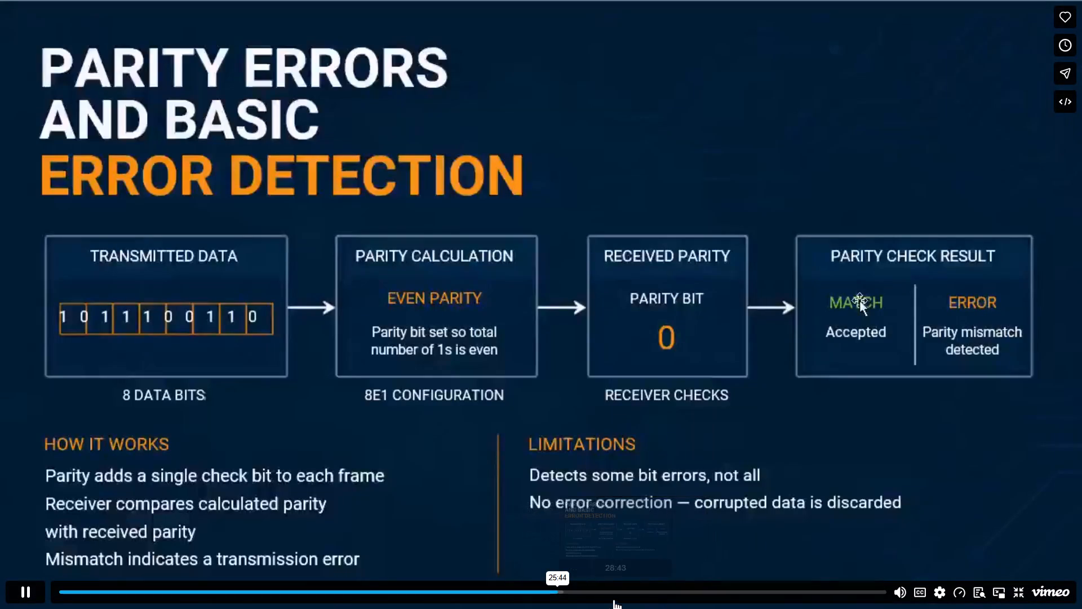
Jump ahead in stages to 33:58 and resume playback, examining the "Parity Errors and Basic Error Detection" and "Wiring and Signal Problems" slides.
{"action": "left_click", "coordinate": [581, 595]}
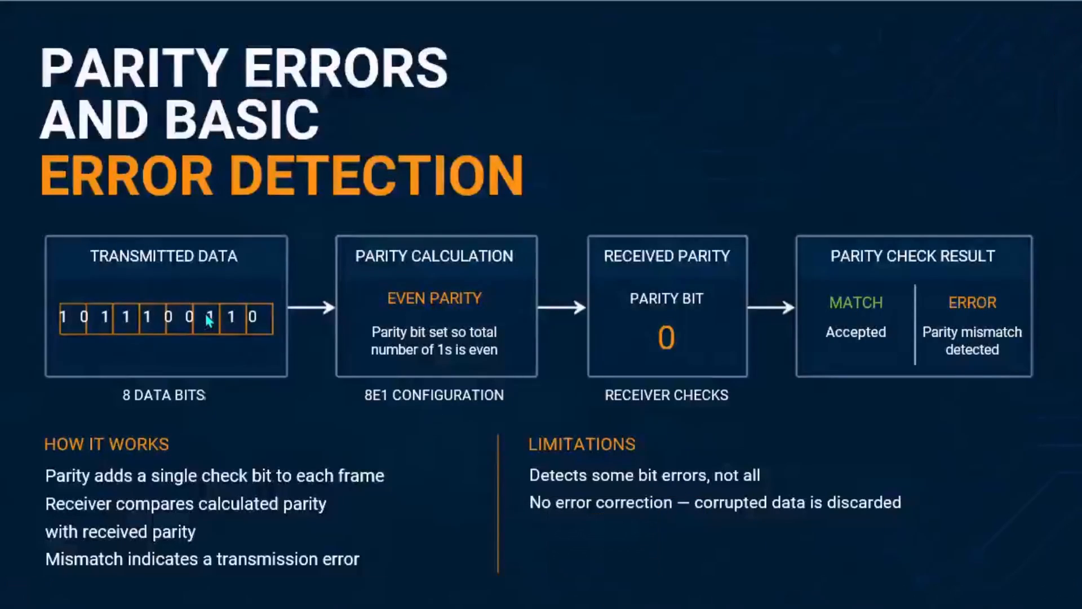
{"action": "left_click", "coordinate": [600, 588]}
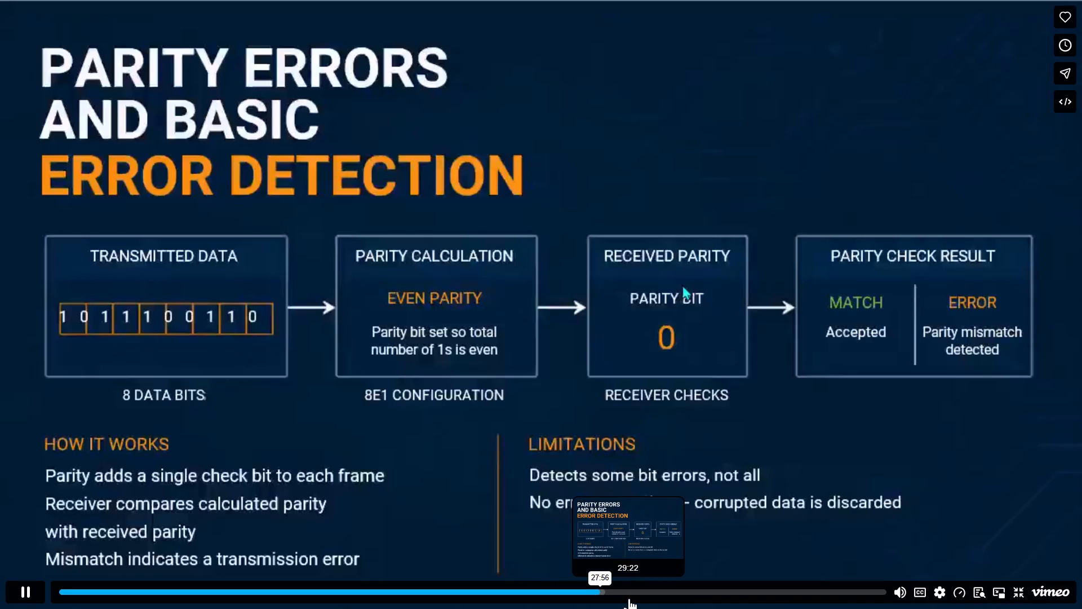
{"action": "left_click", "coordinate": [624, 592]}
{"action": "left_click", "coordinate": [624, 592]}
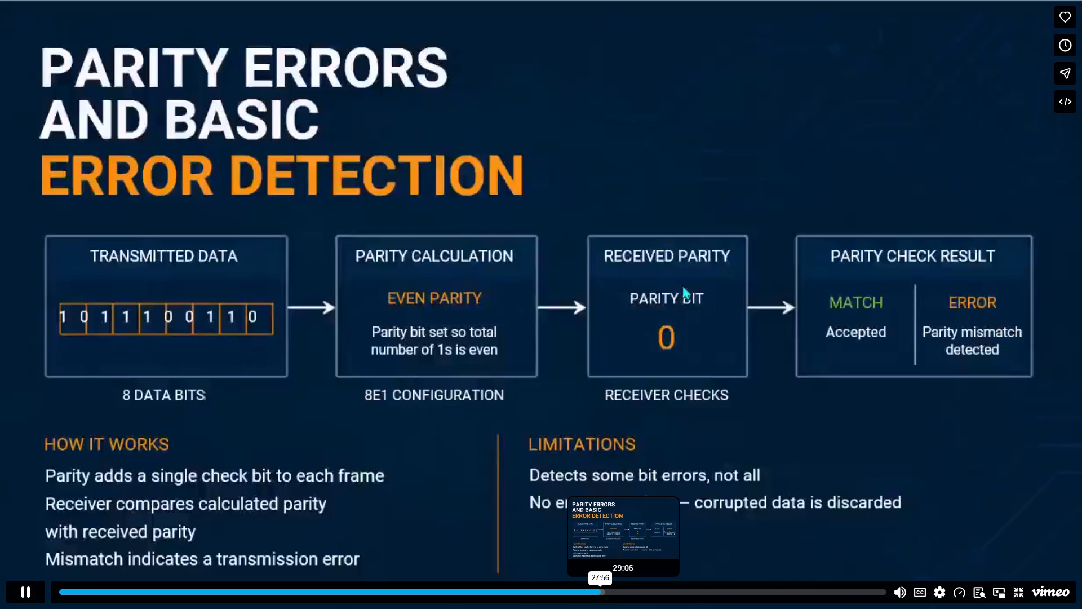
{"action": "left_click_drag", "start_coordinate": [624, 592], "coordinate": [710, 502]}
{"action": "left_click", "coordinate": [632, 588]}
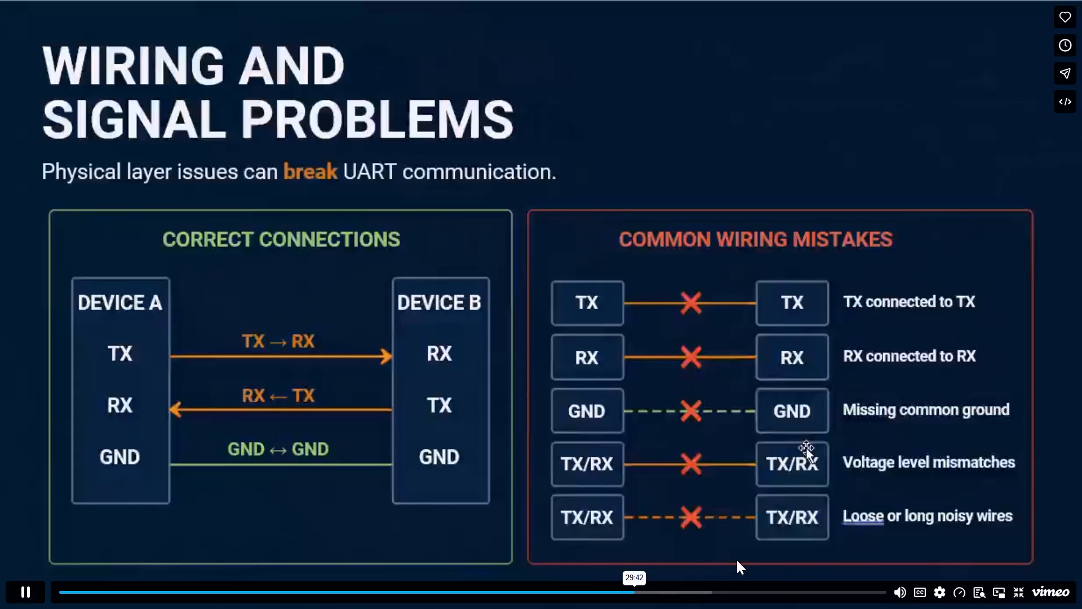
{"action": "left_click", "coordinate": [650, 590]}
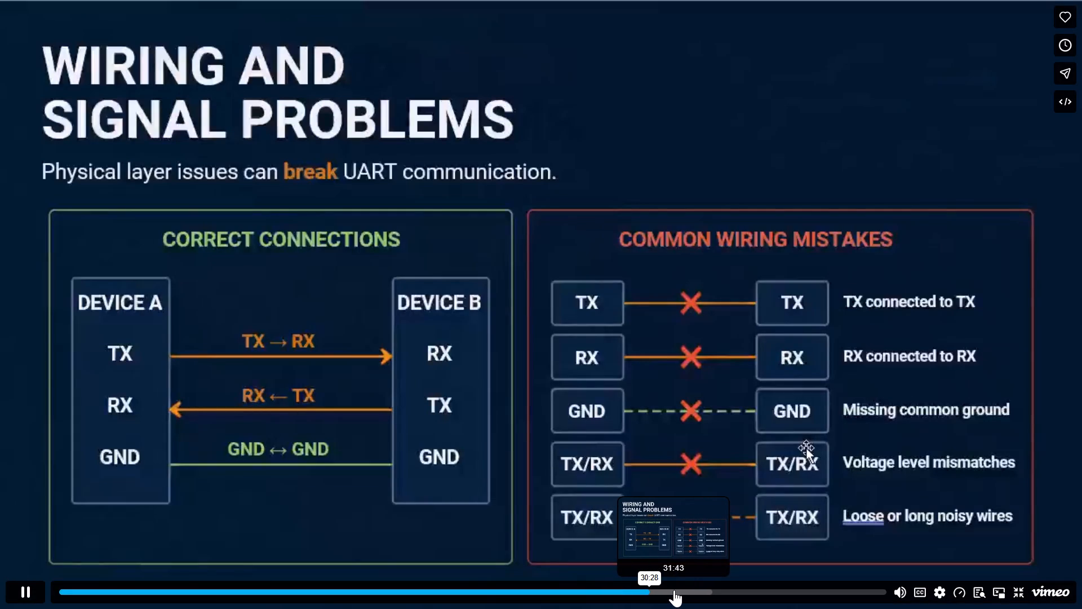
{"action": "left_click", "coordinate": [674, 590]}
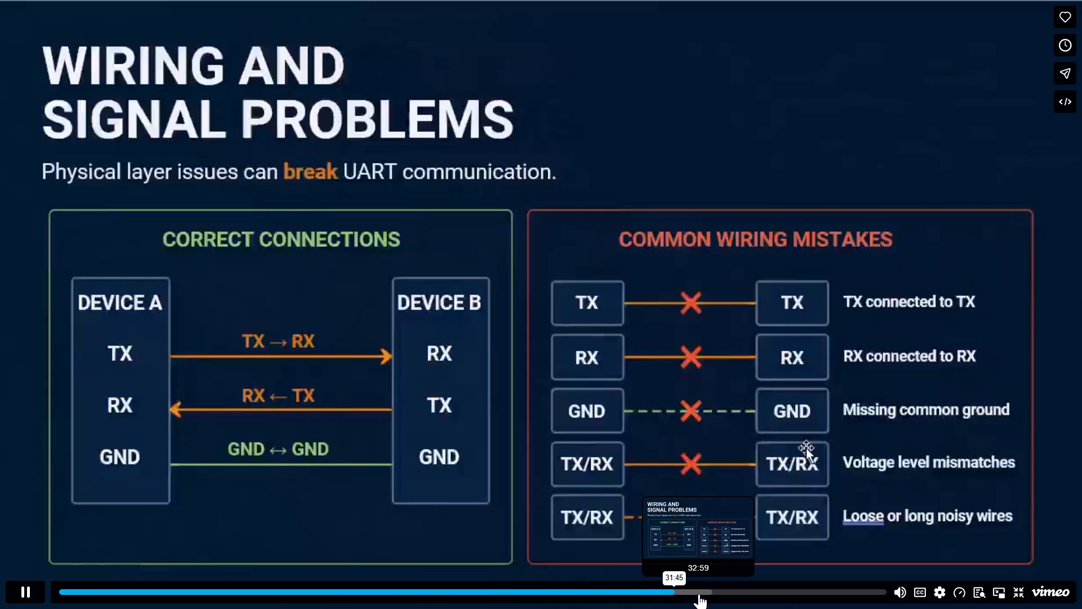
{"action": "left_click", "coordinate": [699, 594]}
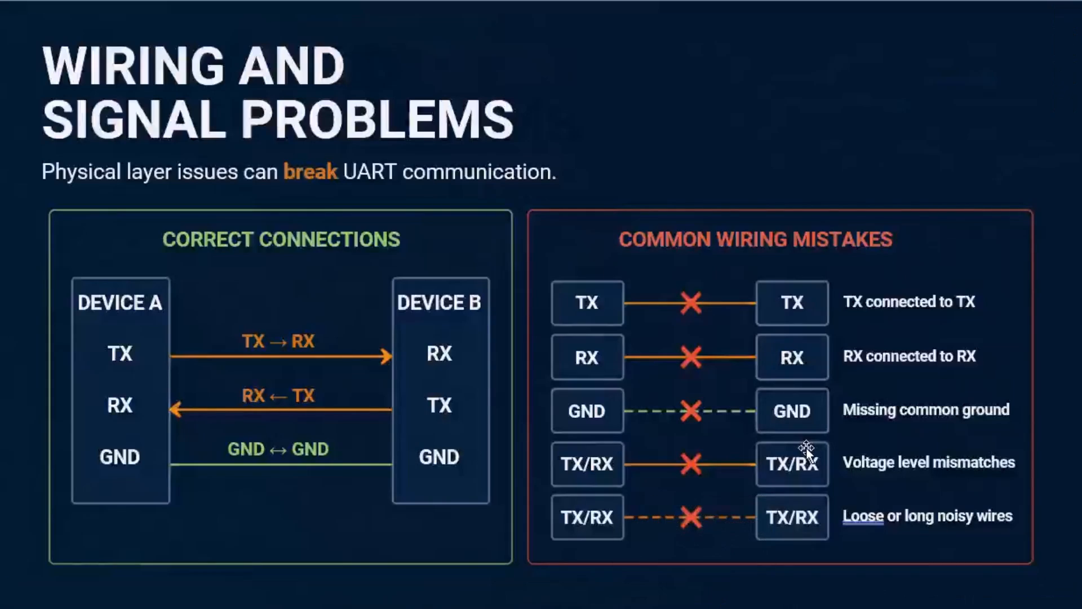
{"action": "left_click", "coordinate": [716, 593]}
{"action": "left_click", "coordinate": [718, 592]}
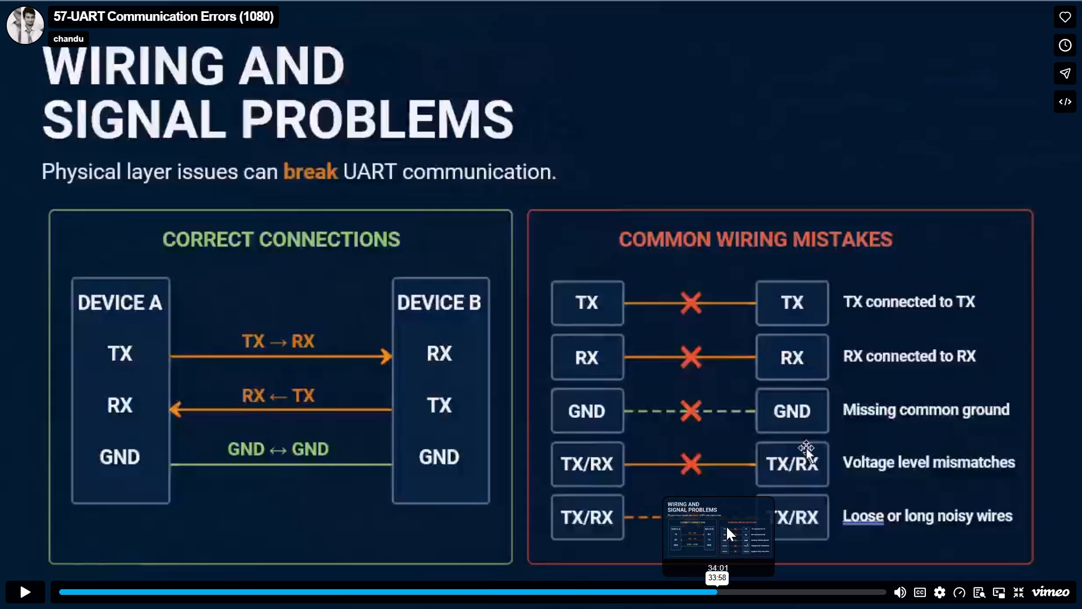
{"action": "left_click", "coordinate": [735, 504]}
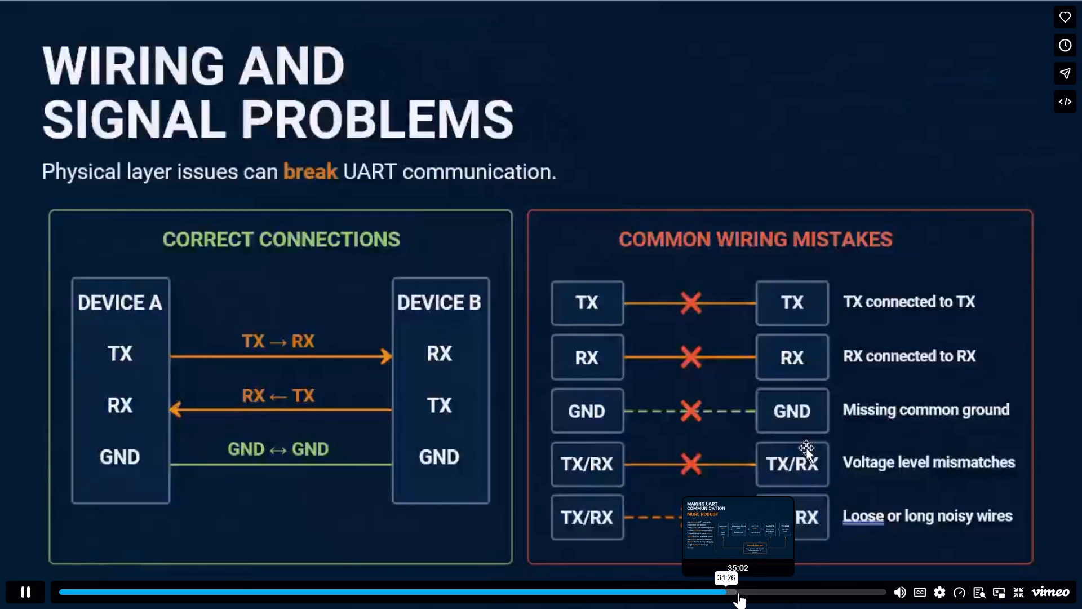
Jump to the "Making UART Communication More Robust" slide, replay the explanation from about 35:00, and pause the video near 35:13.
{"action": "left_click", "coordinate": [738, 593]}
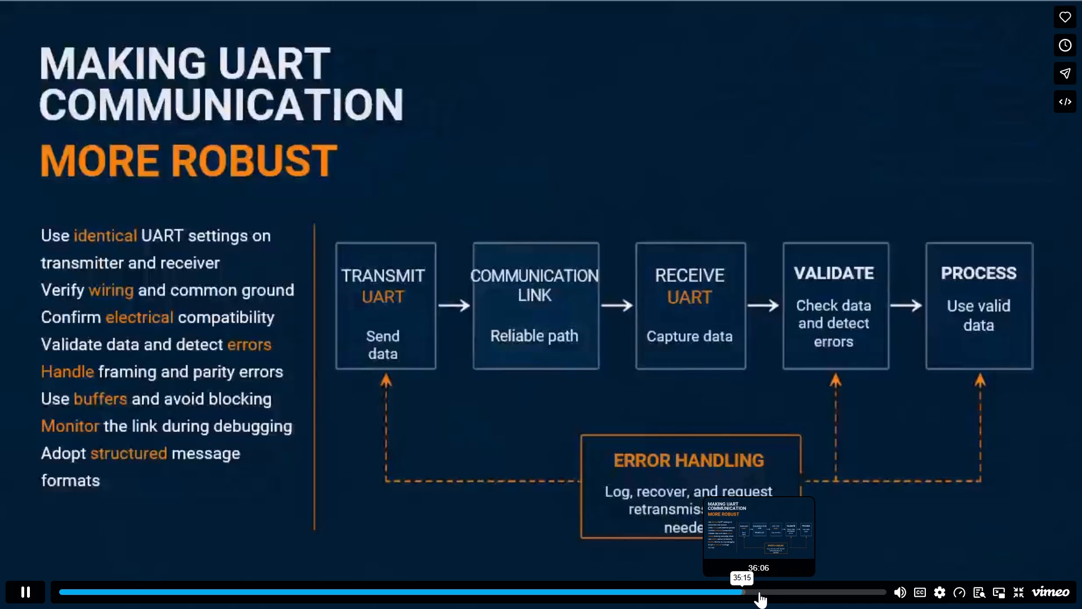
{"action": "left_click", "coordinate": [759, 592]}
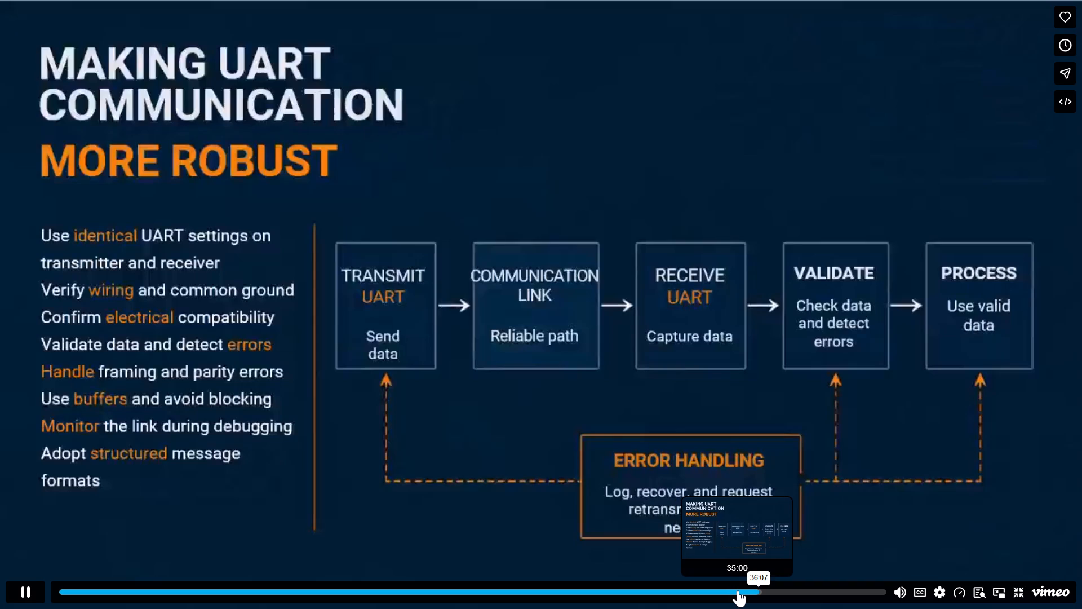
{"action": "left_click", "coordinate": [738, 590]}
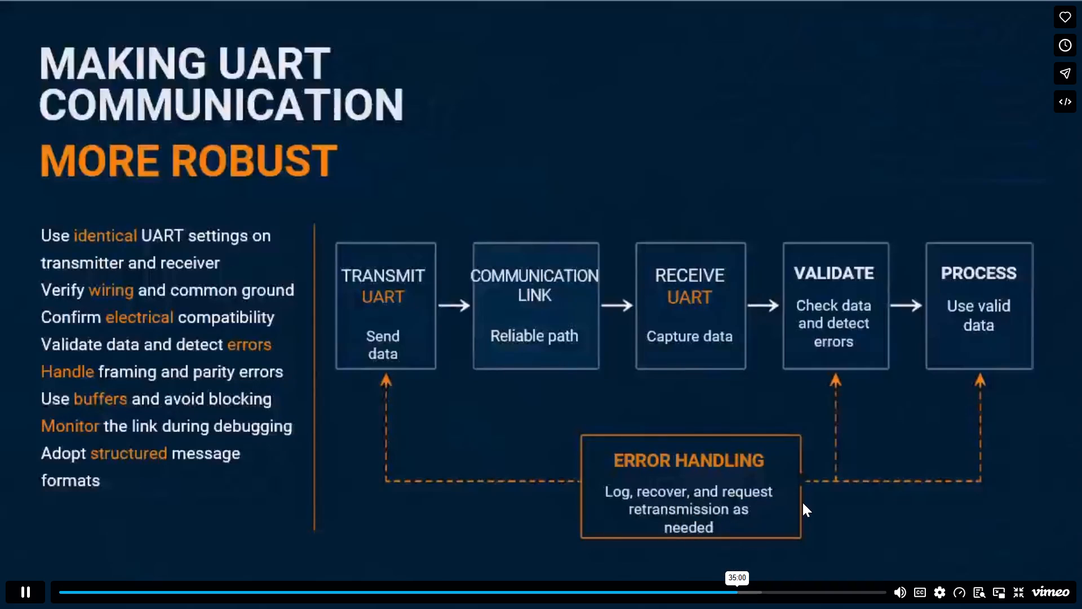
{"action": "key", "text": "Right"}
{"action": "key", "text": "Right"}
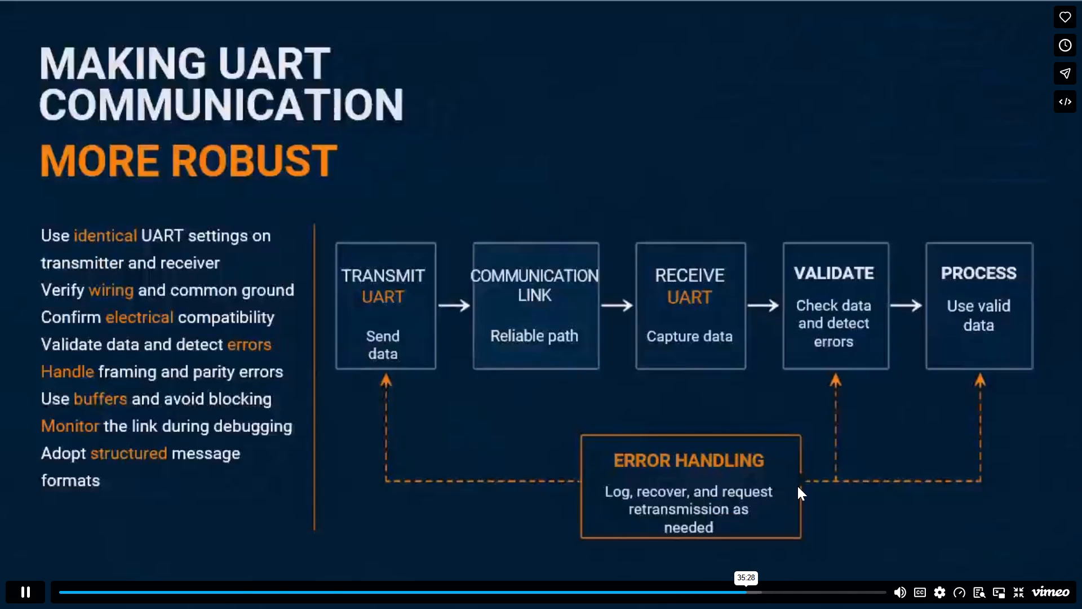
{"action": "key", "text": "Left"}
{"action": "key", "text": "Left"}
{"action": "key", "text": "Left"}
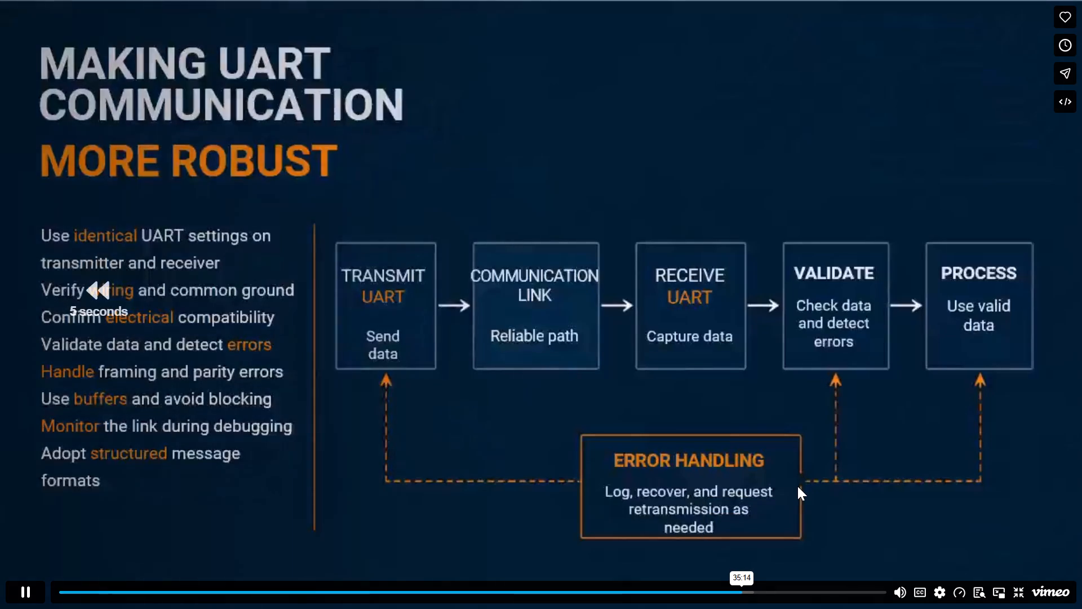
{"action": "key", "text": "Left"}
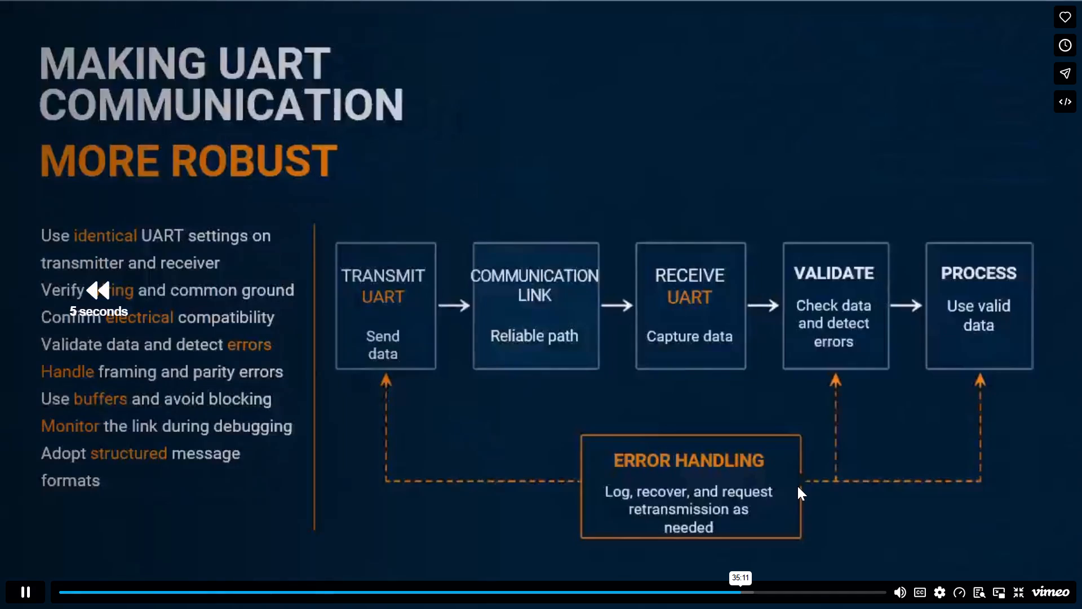
{"action": "left_click", "coordinate": [769, 386]}
In Notepad, fill the empty Episode 57 bullet with "at 35:13 tutor said example than the proper explaination was said at".
{"action": "key", "text": "alt+Tab"}
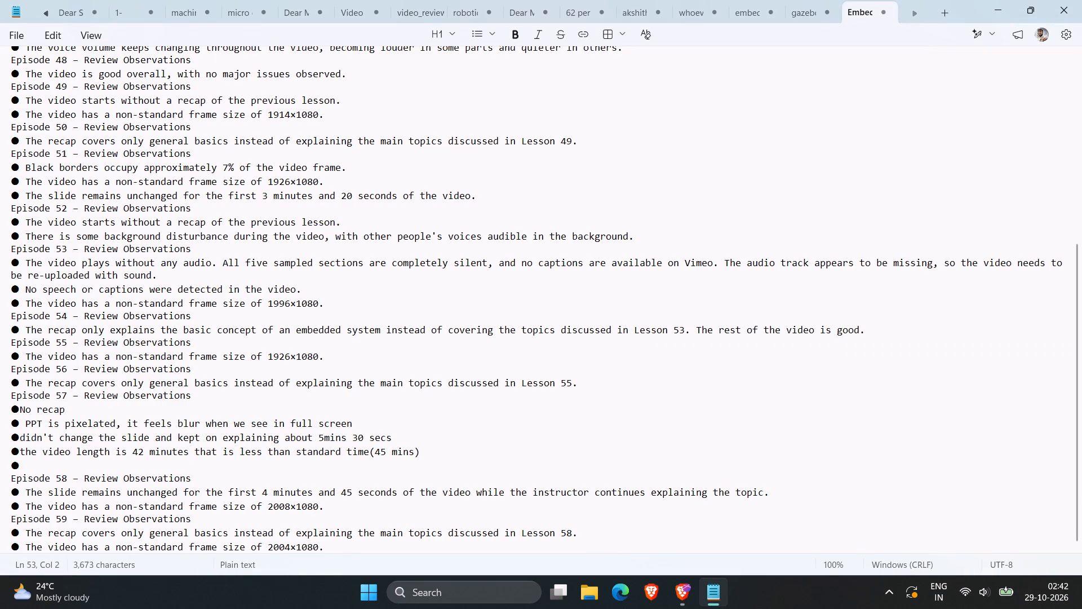
{"action": "type", "text": "at 1"}
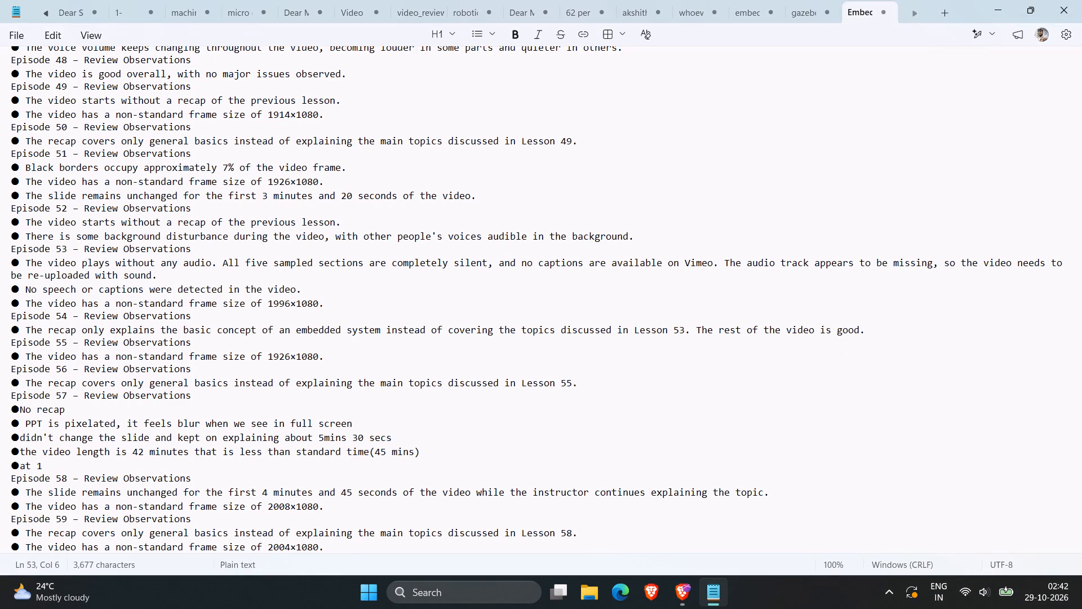
{"action": "key", "text": "BackSpace"}
{"action": "key", "text": "alt+Tab"}
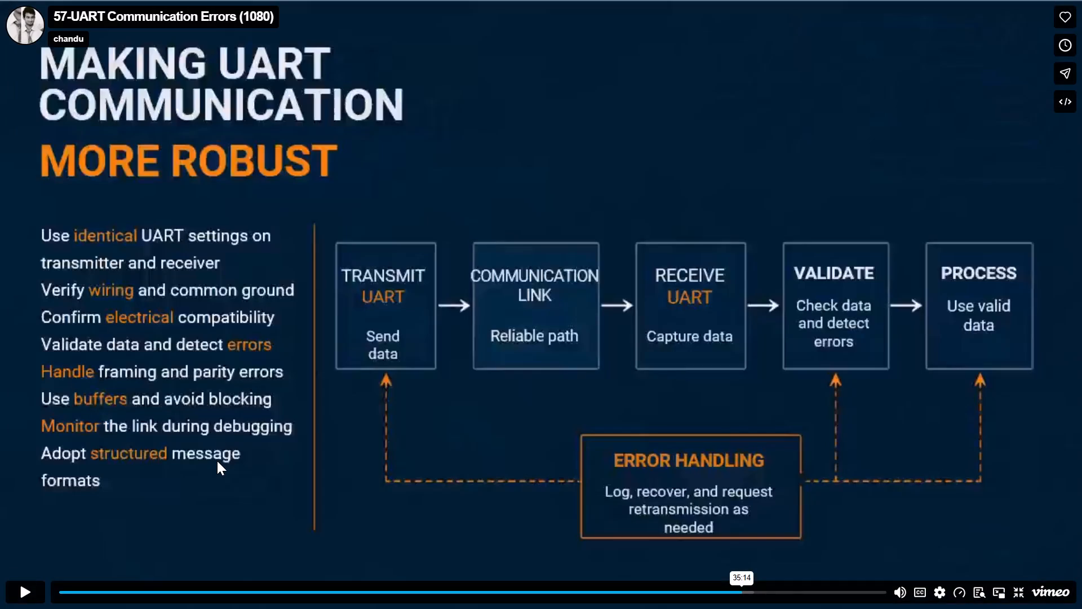
{"action": "key", "text": "alt+Tab"}
{"action": "type", "text": "35:13"}
{"action": "key", "text": "space"}
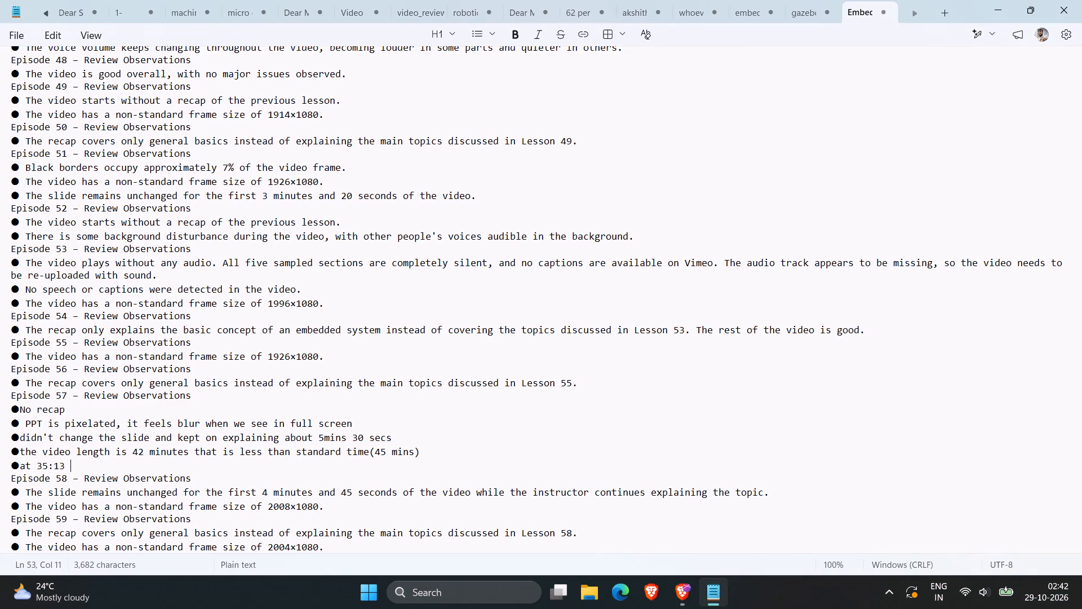
{"action": "type", "text": "she sa"}
{"action": "key", "text": "BackSpace"}
{"action": "key", "text": "BackSpace"}
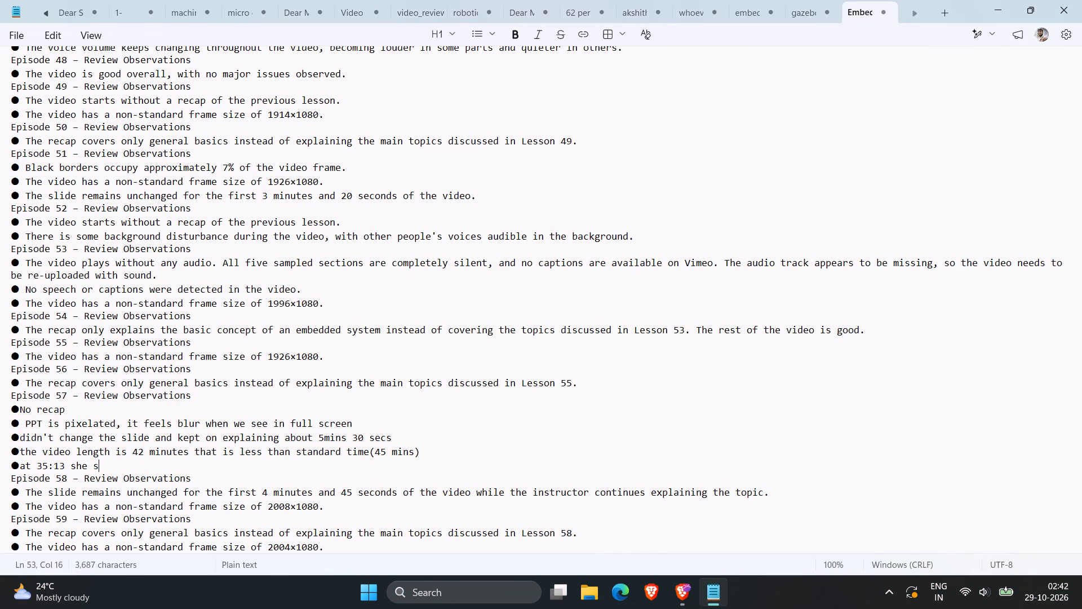
{"action": "key", "text": "BackSpace"}
{"action": "key", "text": "BackSpace"}
{"action": "key", "text": "BackSpace"}
{"action": "key", "text": "BackSpace"}
{"action": "type", "text": "tutor said example than"}
{"action": "key", "text": "space"}
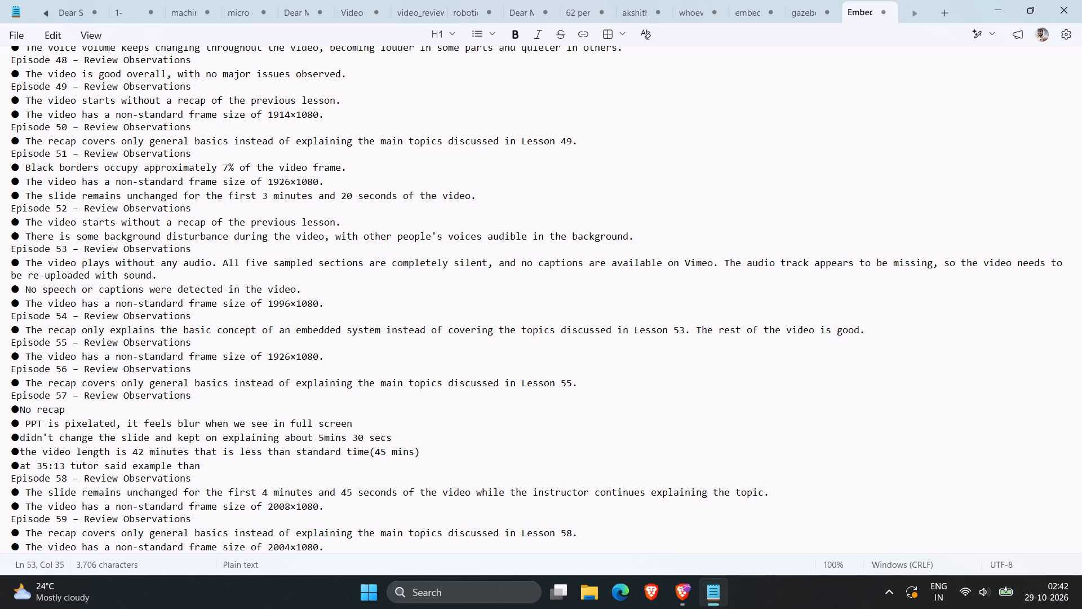
{"action": "type", "text": "the proper explaination was sai"}
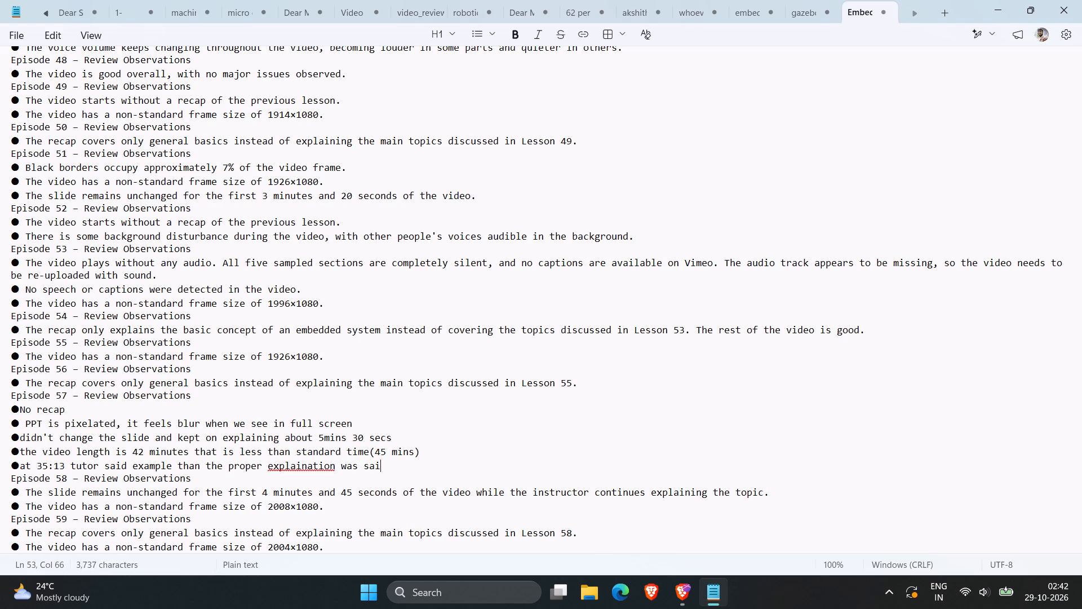
{"action": "type", "text": "d at"}
{"action": "key", "text": "space"}
Play the Vimeo video on to 35:33 to time the proper explanation, and finish the Notepad bullet with "35:25(12 sec gap)".
{"action": "key", "text": "alt+Tab"}
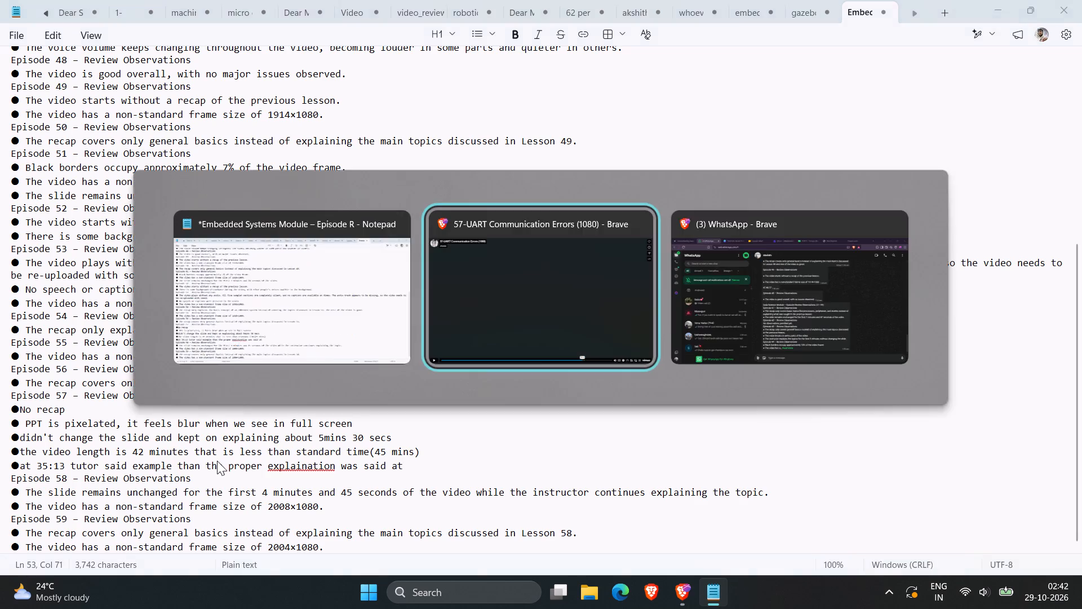
{"action": "left_click", "coordinate": [338, 426]}
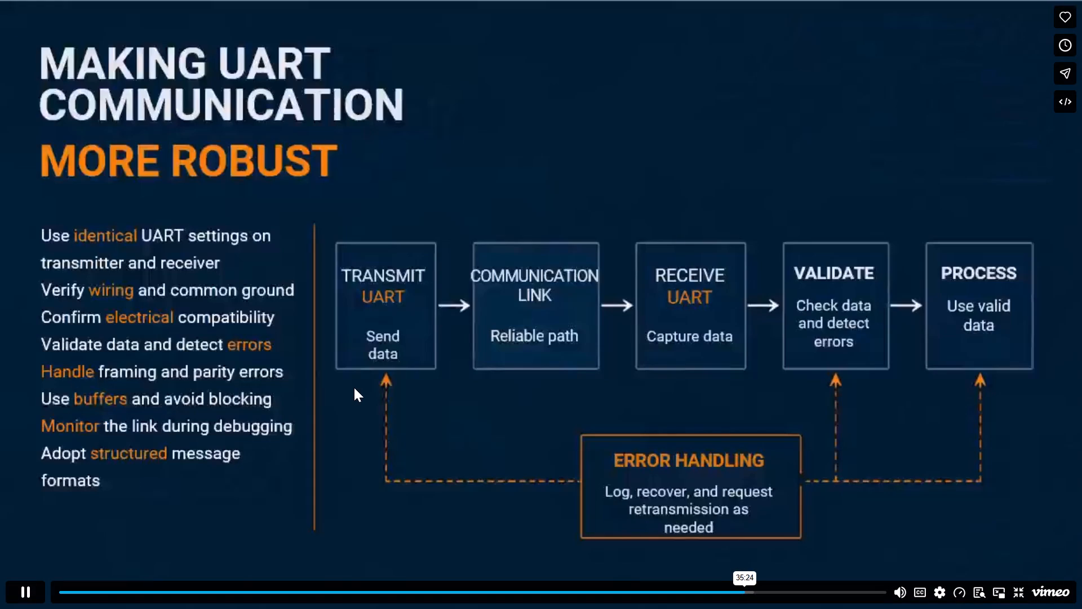
{"action": "left_click", "coordinate": [407, 362]}
{"action": "left_click", "coordinate": [407, 362]}
{"action": "left_click", "coordinate": [590, 353]}
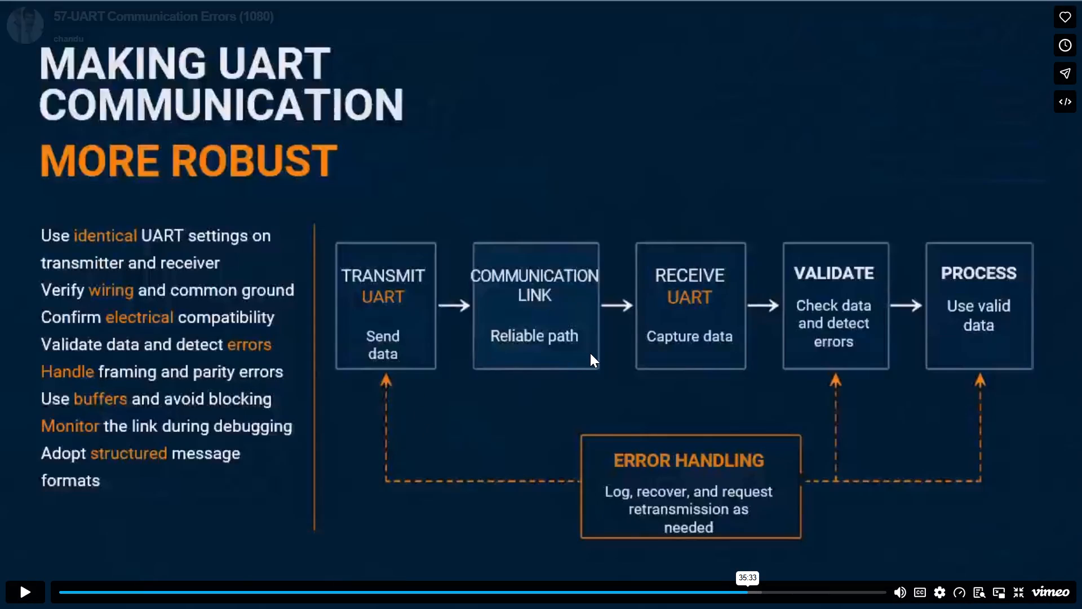
{"action": "key", "text": "alt+Tab"}
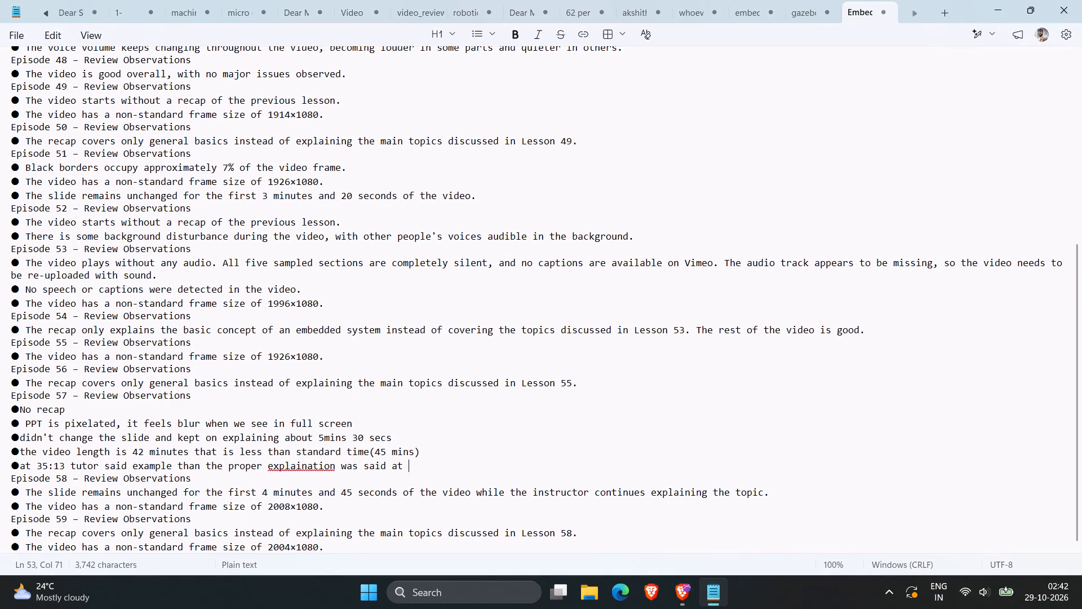
{"action": "type", "text": "35"}
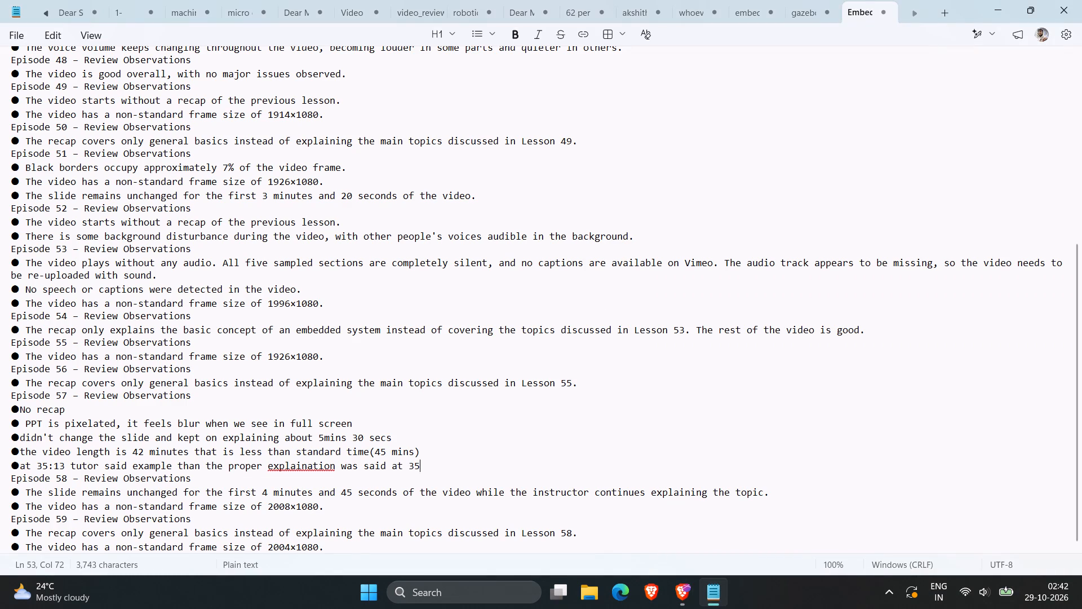
{"action": "type", "text": ":25"}
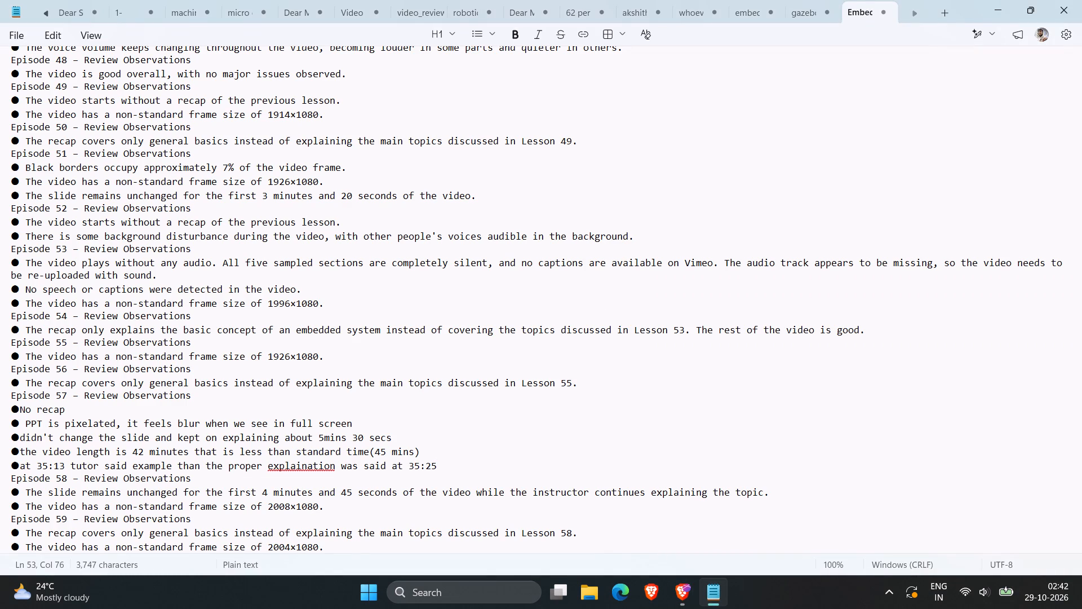
{"action": "key", "text": "shift+parenleft"}
{"action": "type", "text": "12 sec"}
{"action": "key", "text": "space"}
{"action": "type", "text": "si"}
{"action": "key", "text": "BackSpace"}
{"action": "key", "text": "BackSpace"}
{"action": "type", "text": "gap)"}
Switch back to the Vimeo video in Brave and resume playback of the "Making UART Communication More Robust" slide.
{"action": "key", "text": "alt+Tab"}
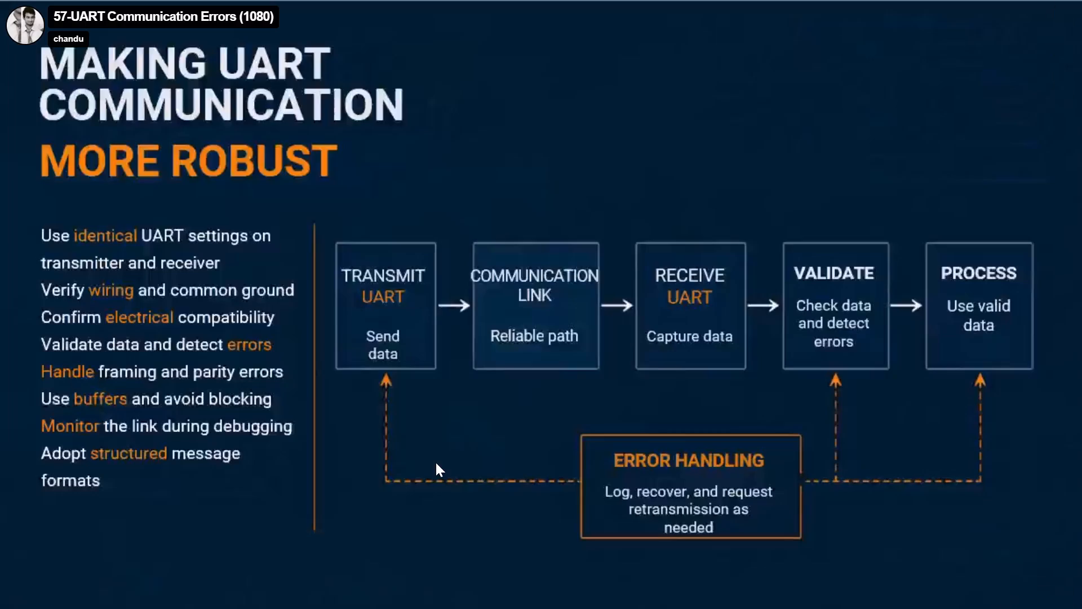
{"action": "left_click", "coordinate": [424, 319]}
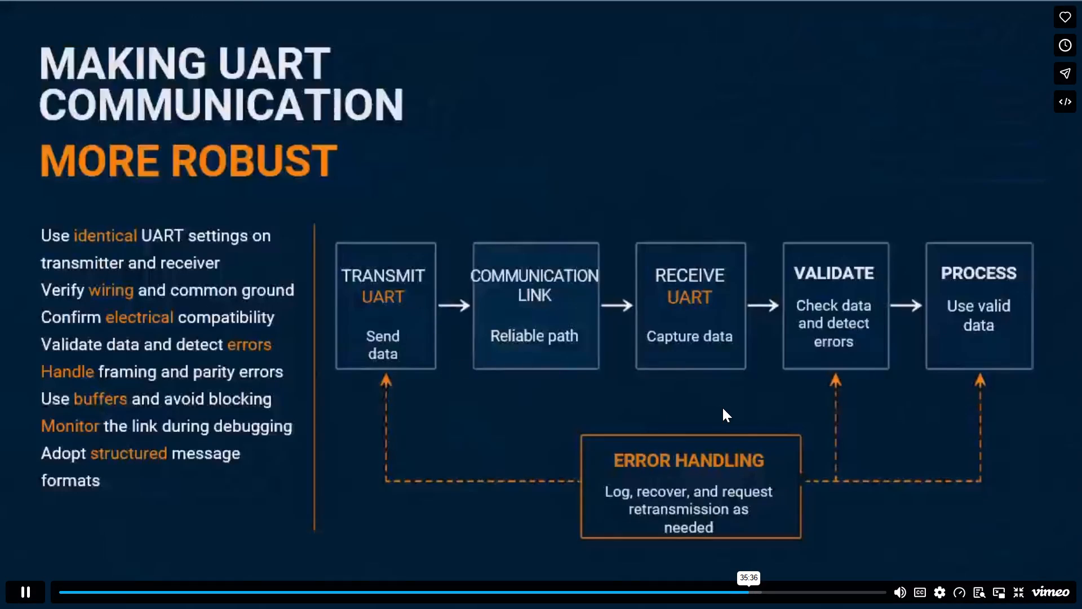
{"action": "key", "text": "alt+Tab"}
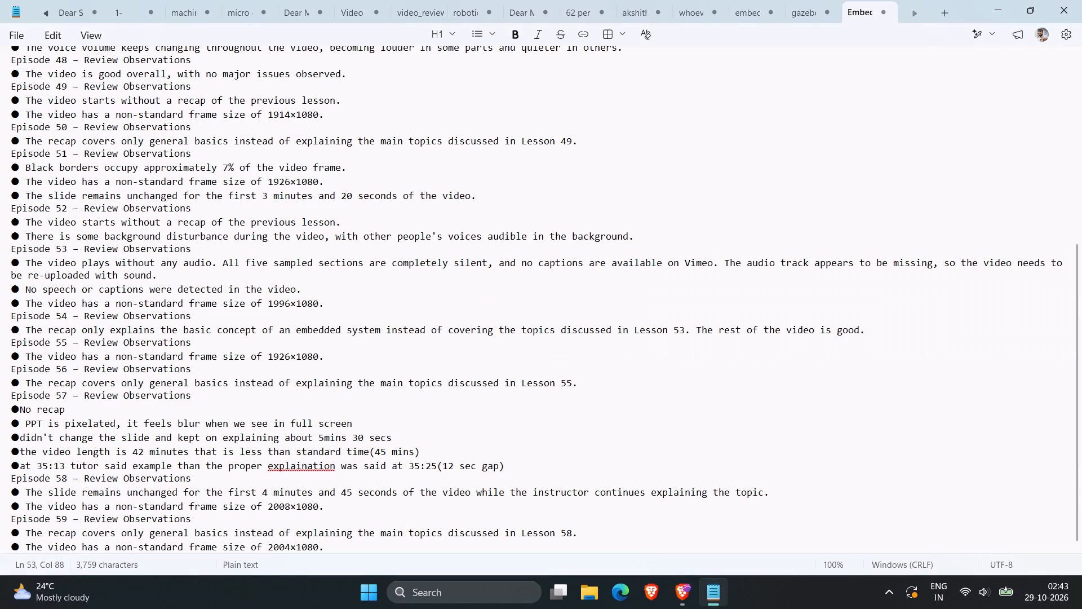
{"action": "key", "text": "alt+Tab"}
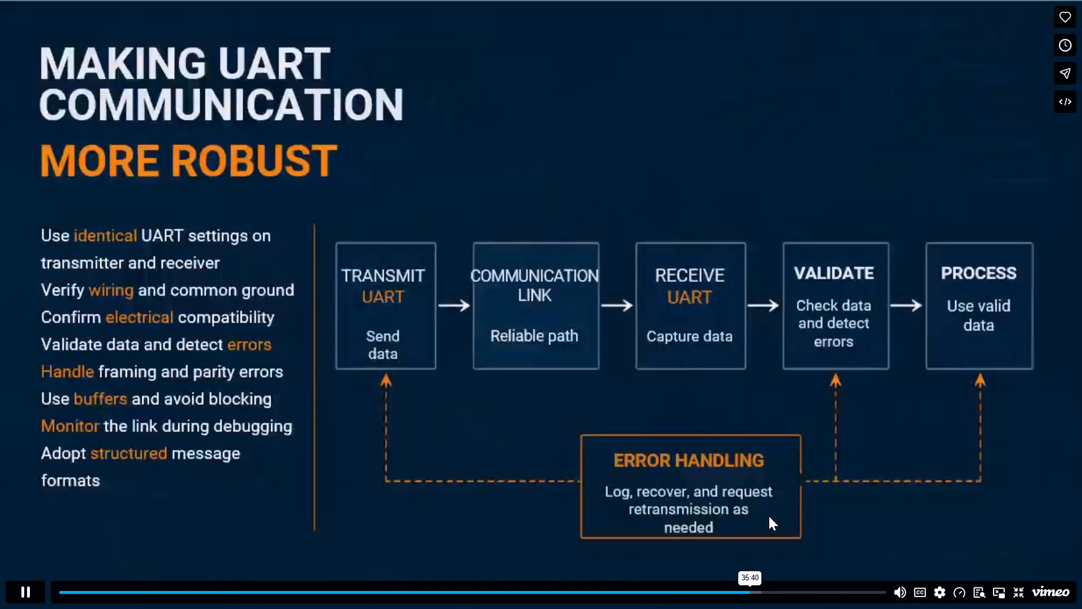
Skim the video from the robust-communication slide through the "Completed Worked Example" slide, sampling playback at about 36:40, 37:33, 38:20 and 39:11.
{"action": "left_click", "coordinate": [769, 590]}
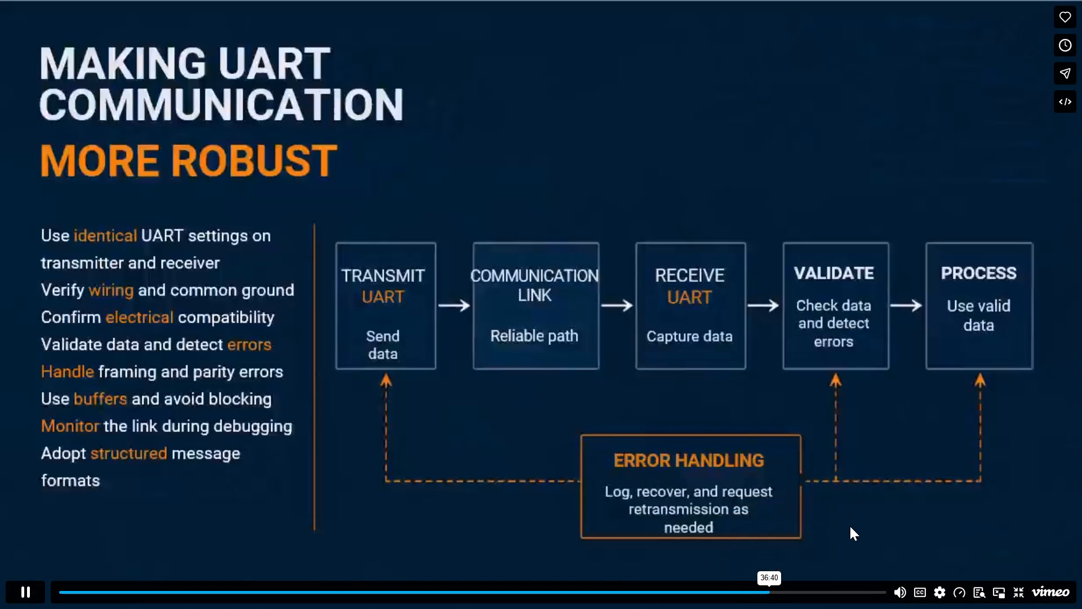
{"action": "left_click", "coordinate": [787, 590]}
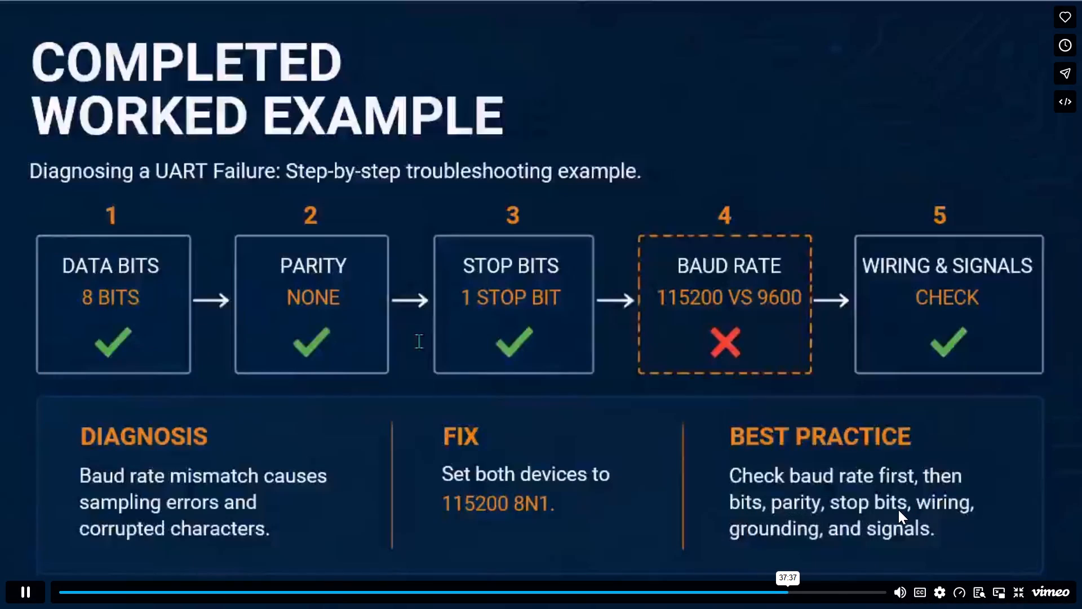
{"action": "left_click", "coordinate": [802, 589]}
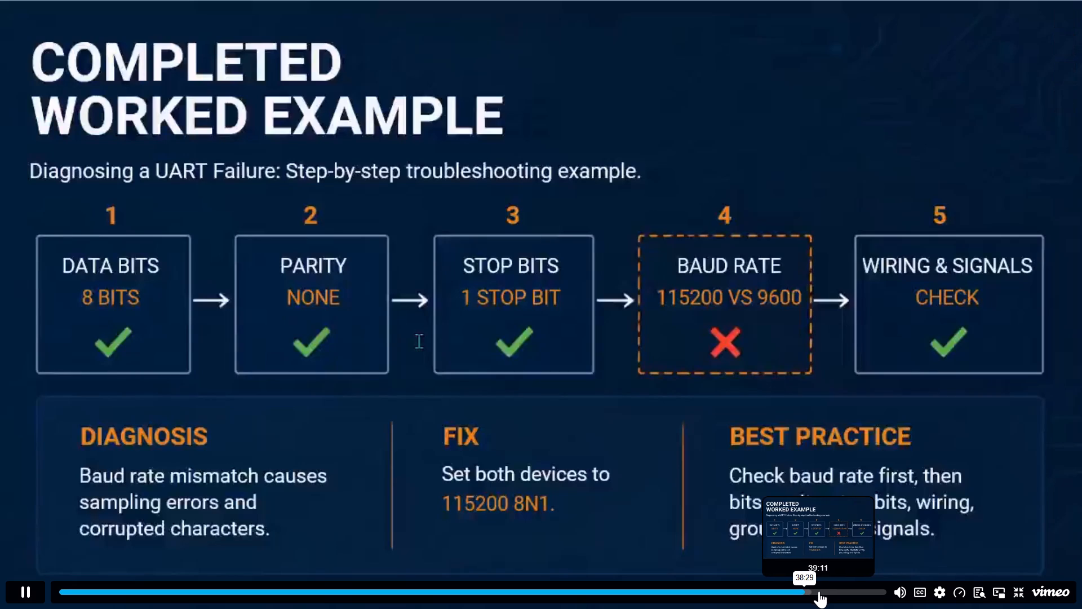
{"action": "left_click", "coordinate": [819, 591]}
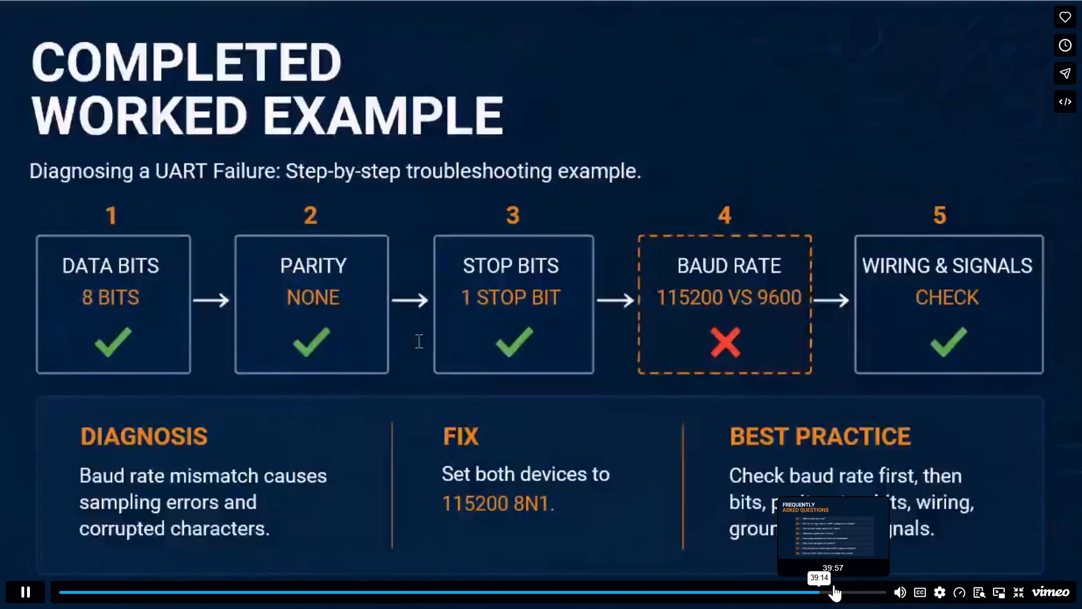
Jump to the "Frequently Asked Questions" slide at about 39:57 and skim its explanation in 5-second skips to about 40:50.
{"action": "left_click", "coordinate": [833, 585]}
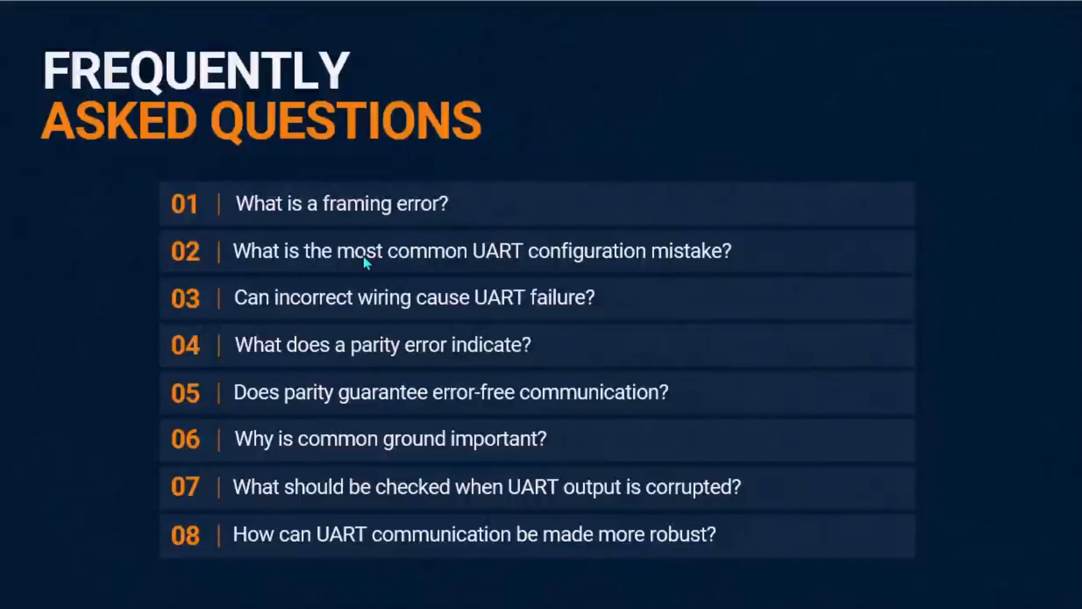
{"action": "key", "text": "Right"}
{"action": "key", "text": "Right"}
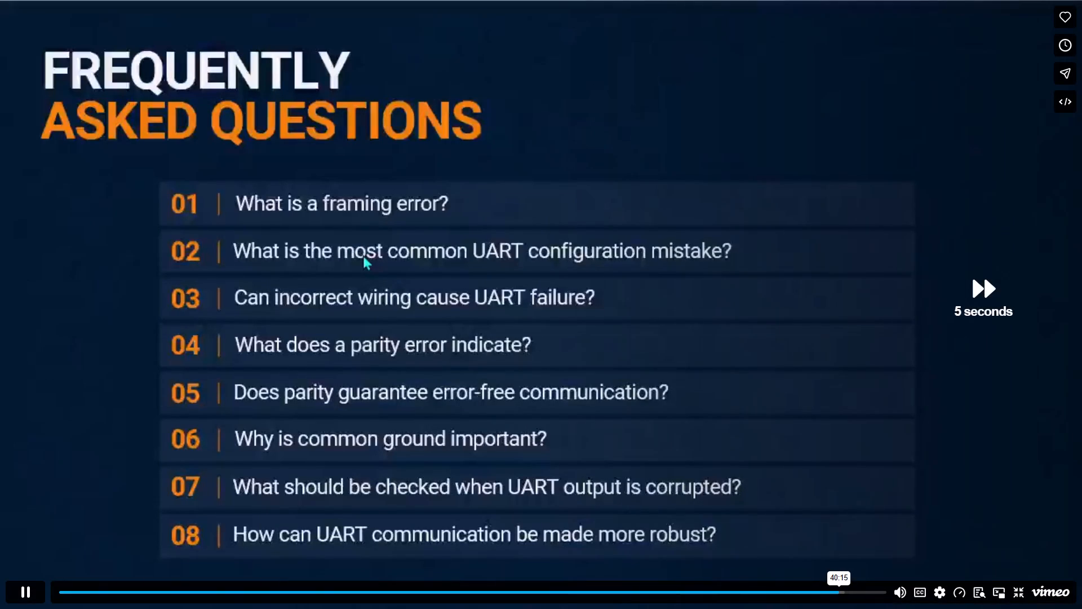
{"action": "key", "text": "Right"}
{"action": "key", "text": "Right"}
{"action": "key", "text": "Right"}
{"action": "key", "text": "Right"}
{"action": "key", "text": "Right"}
{"action": "key", "text": "Right"}
{"action": "key", "text": "Right"}
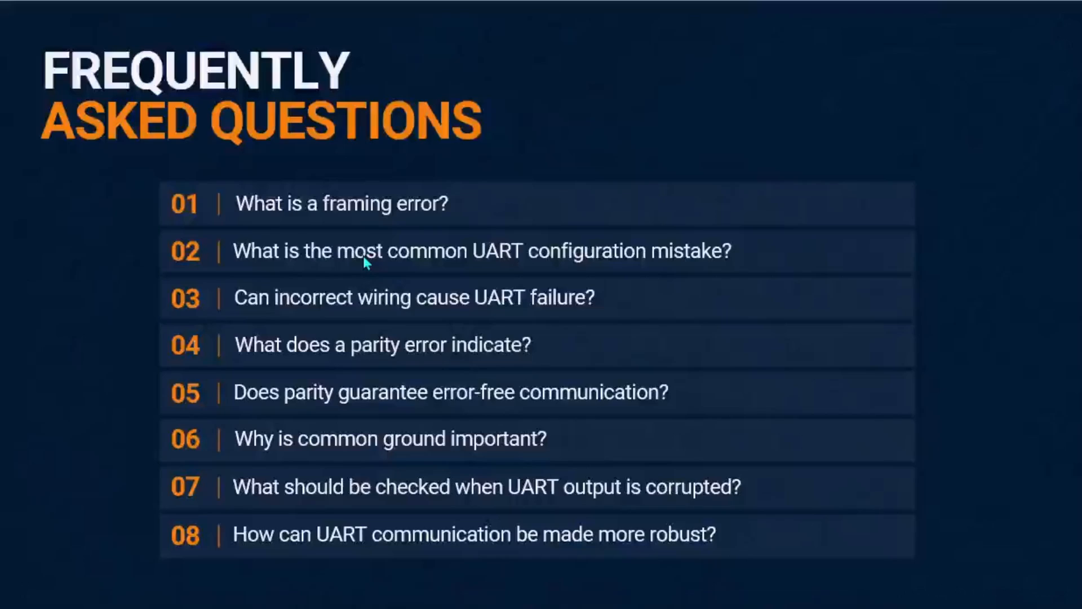
Toggle playback of the Vimeo video on the "Frequently Asked Questions" slide at about 40:53.
{"action": "left_click", "coordinate": [692, 425]}
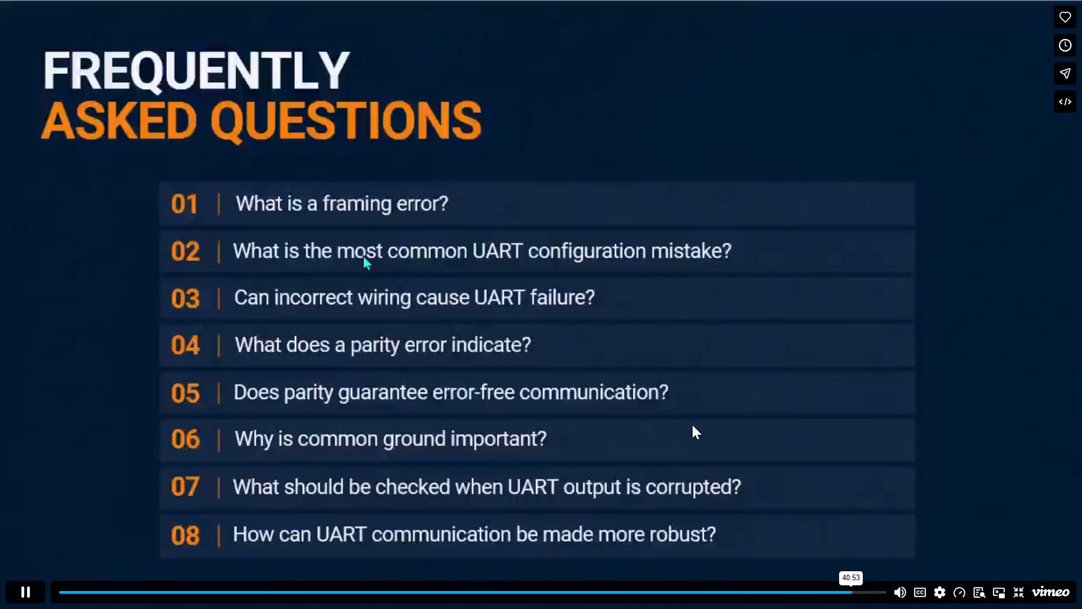
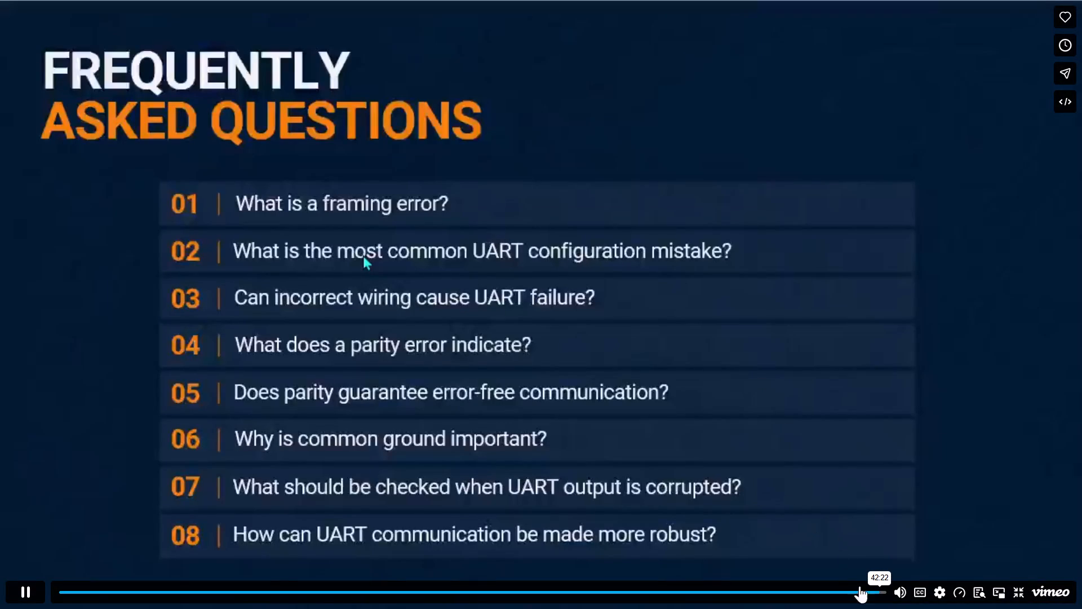
Leave the full-screen view and close the Episode 57 UART Communication Errors video tab.
{"action": "left_click", "coordinate": [1013, 590]}
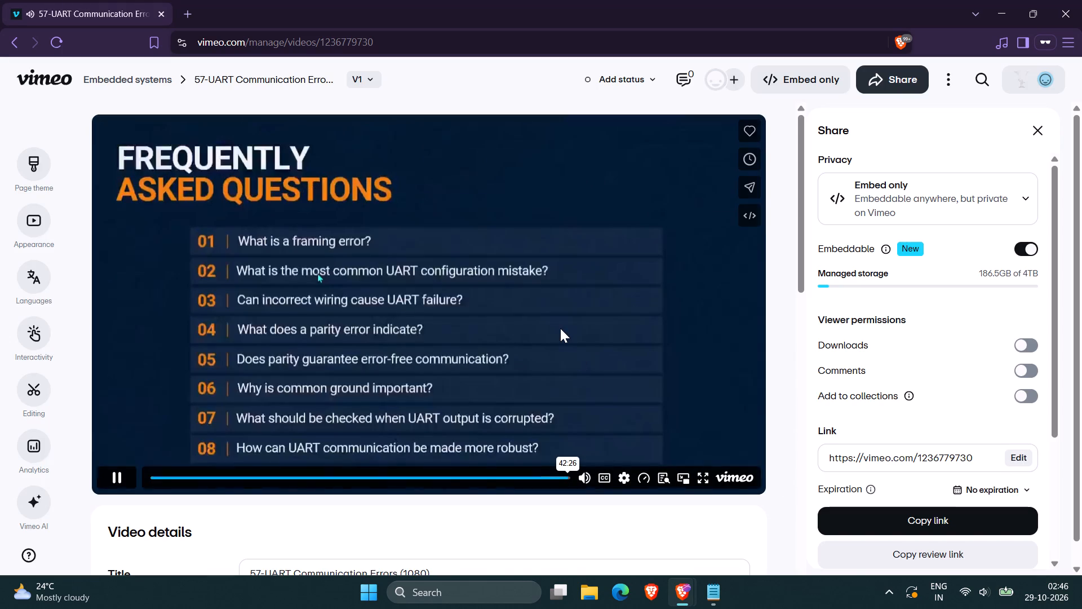
{"action": "left_click", "coordinate": [159, 16]}
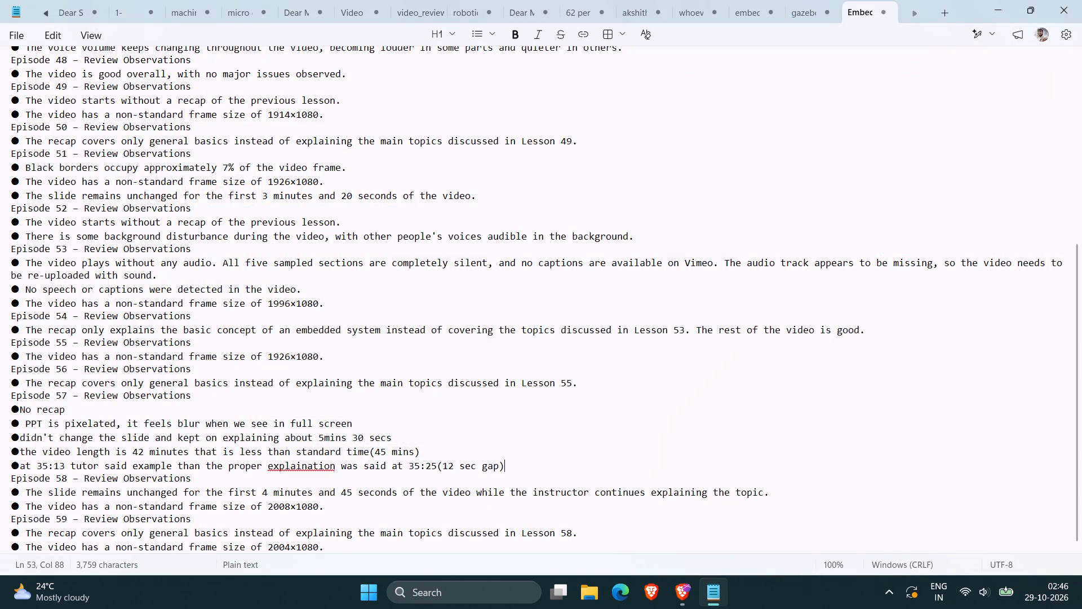
Copy the entire text of the episode review observations file in Notepad.
{"action": "left_click", "coordinate": [623, 424]}
{"action": "key", "text": "ctrl+a"}
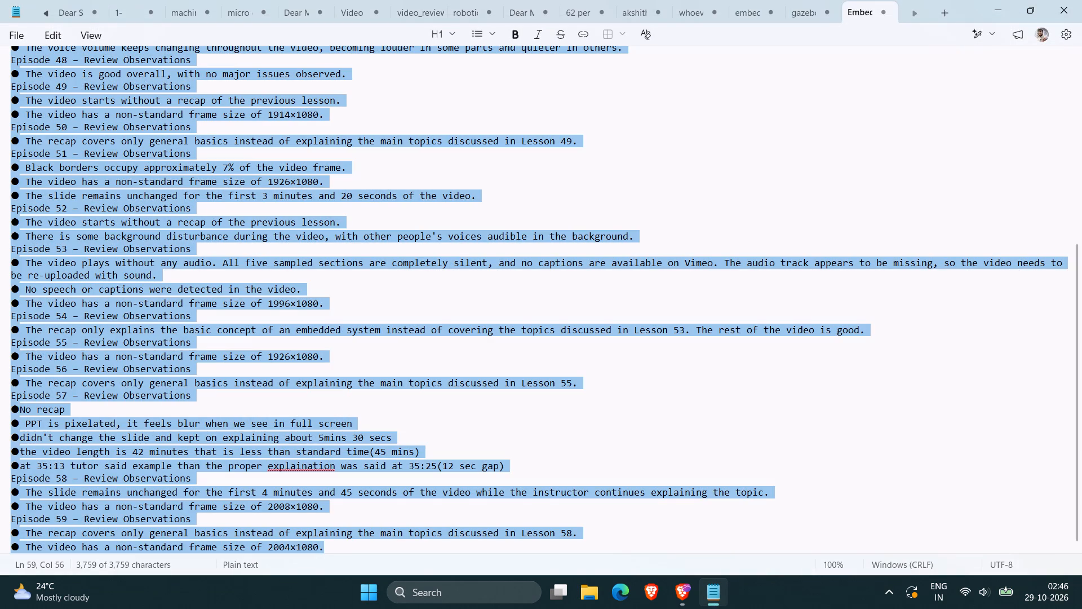
{"action": "key", "text": "ctrl+c"}
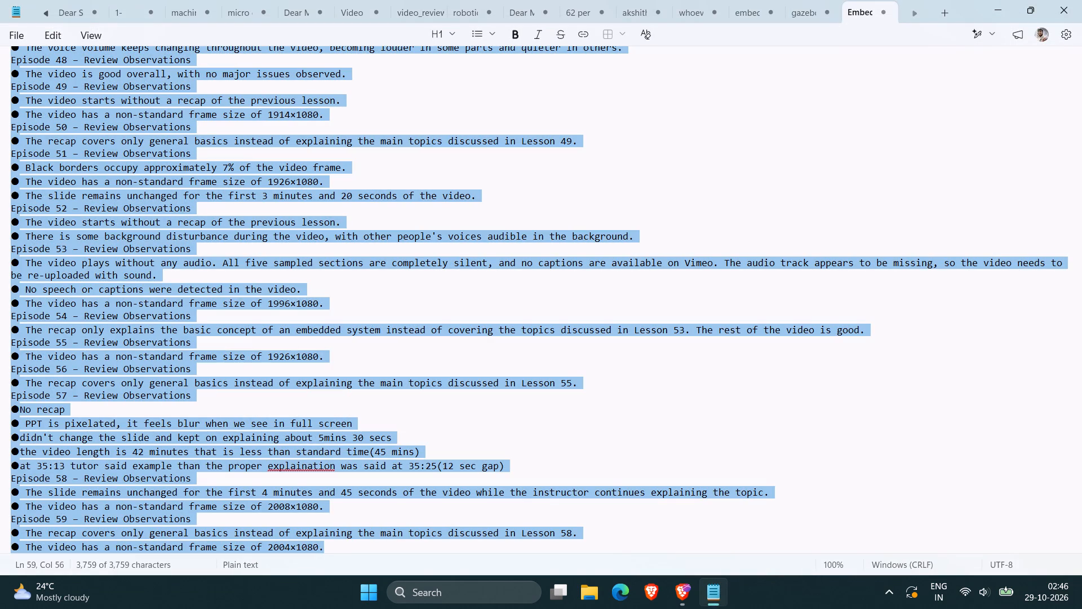